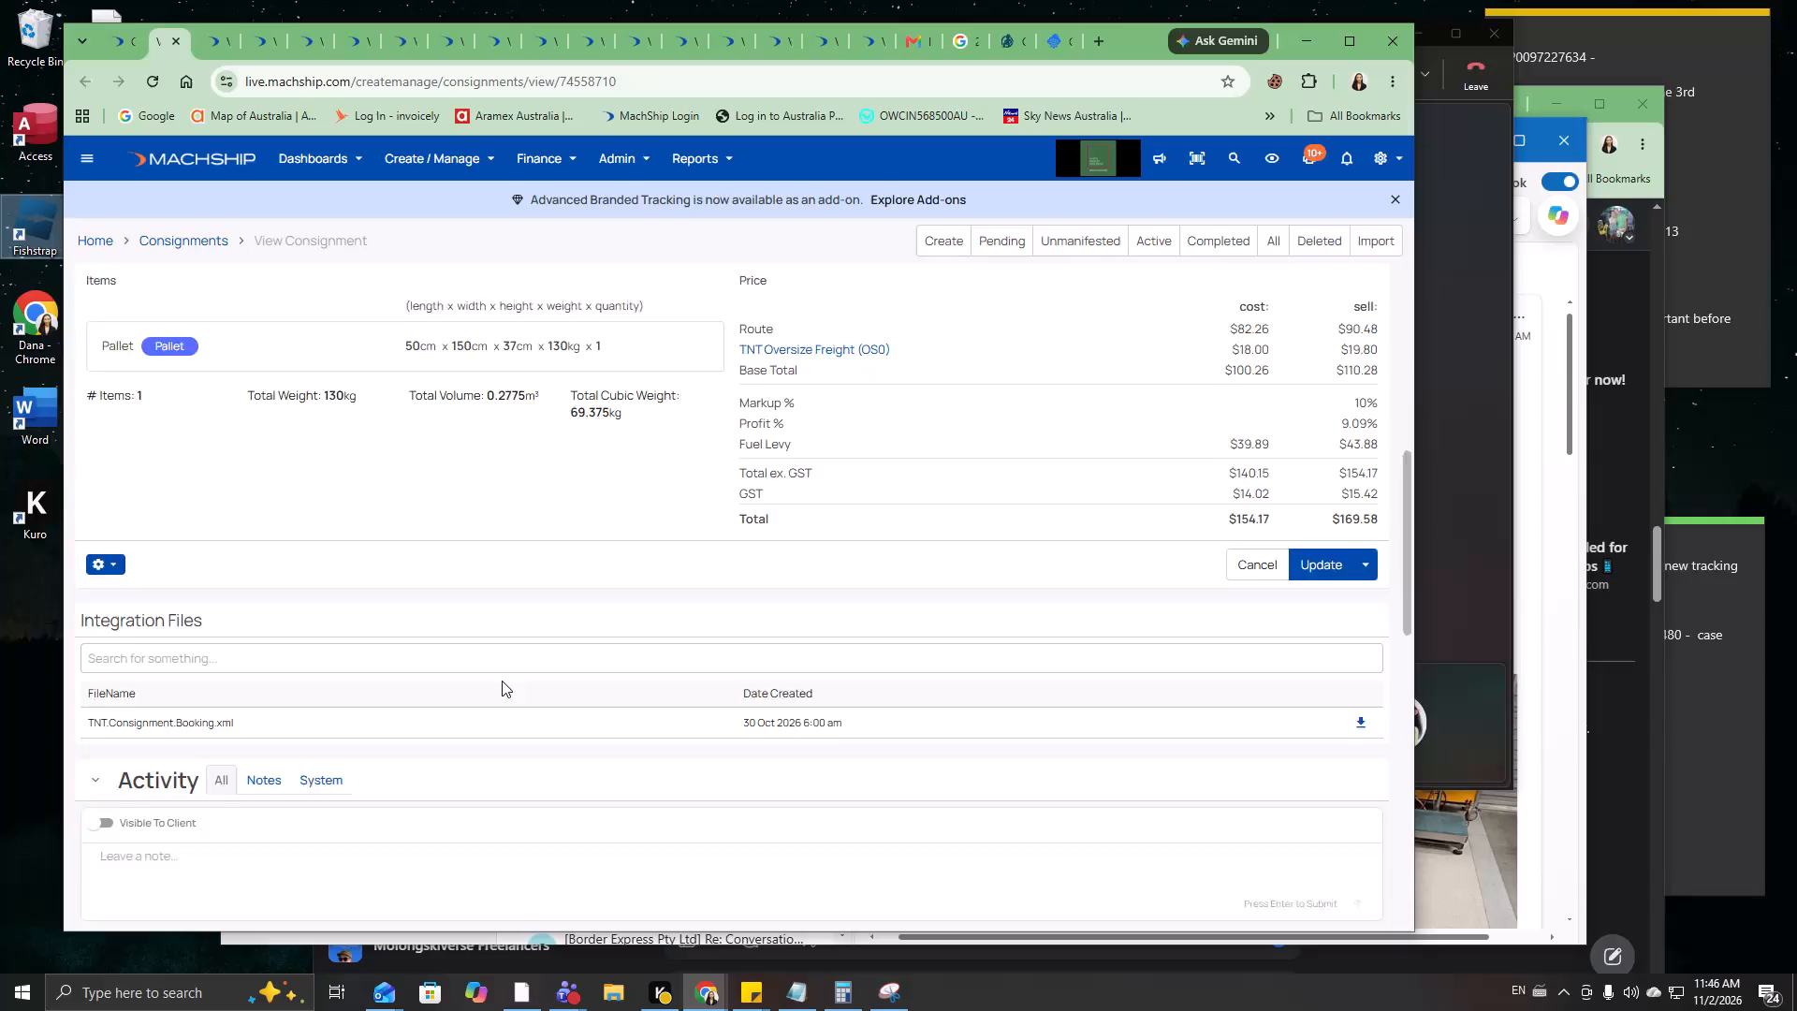
Save an activity note on the open consignment reading "2/11 missed directed in lismore - ETA 3/11".
scroll(491, 677, "down", 7)
left_click(298, 536)
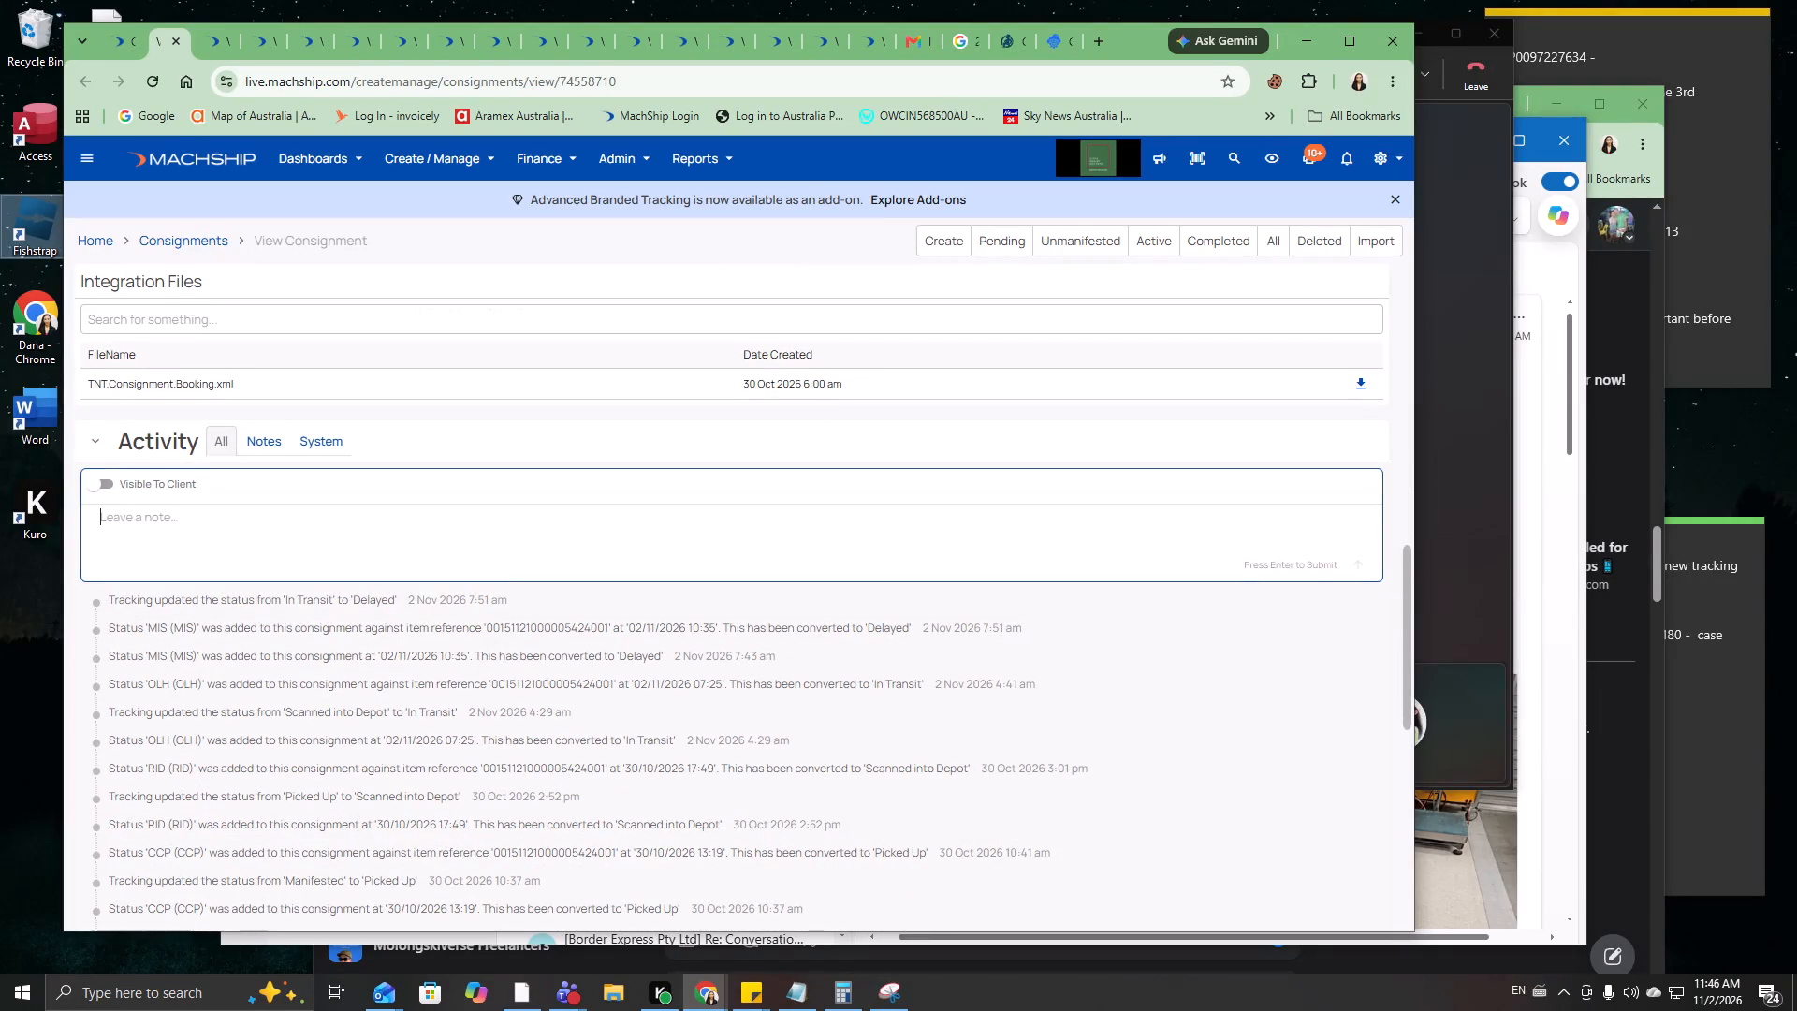
type("2/11")
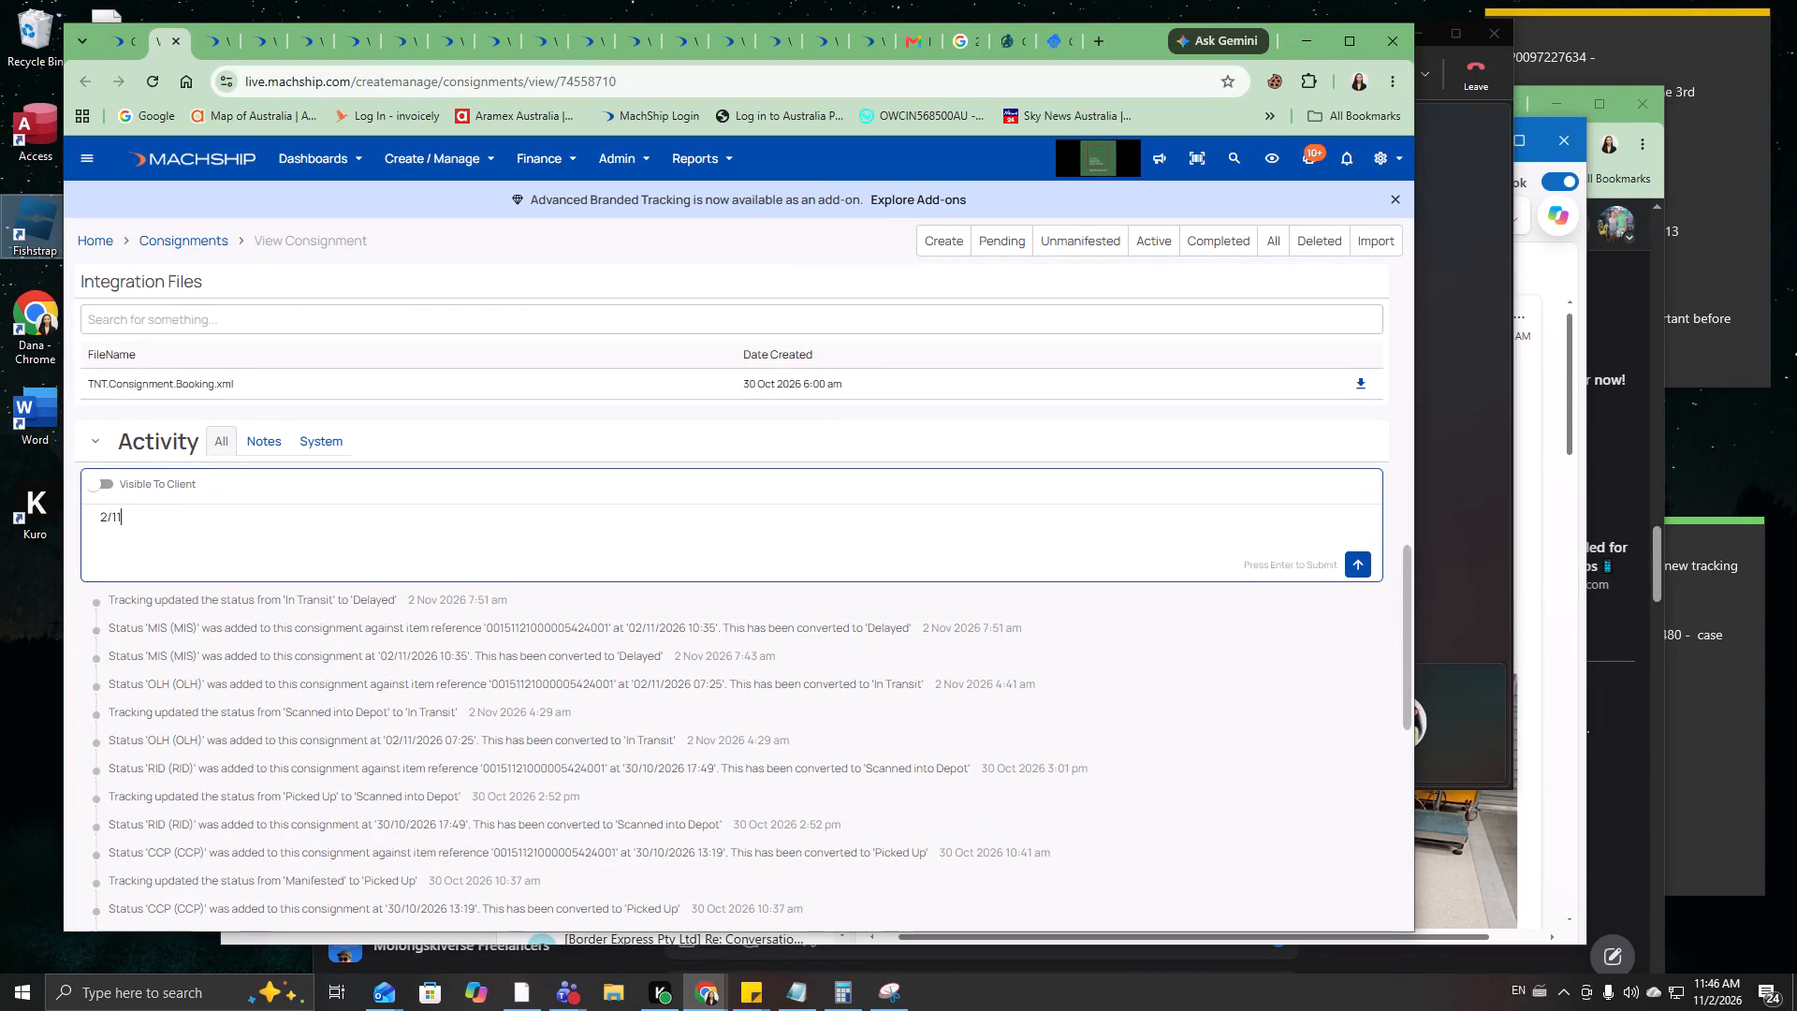
key("space")
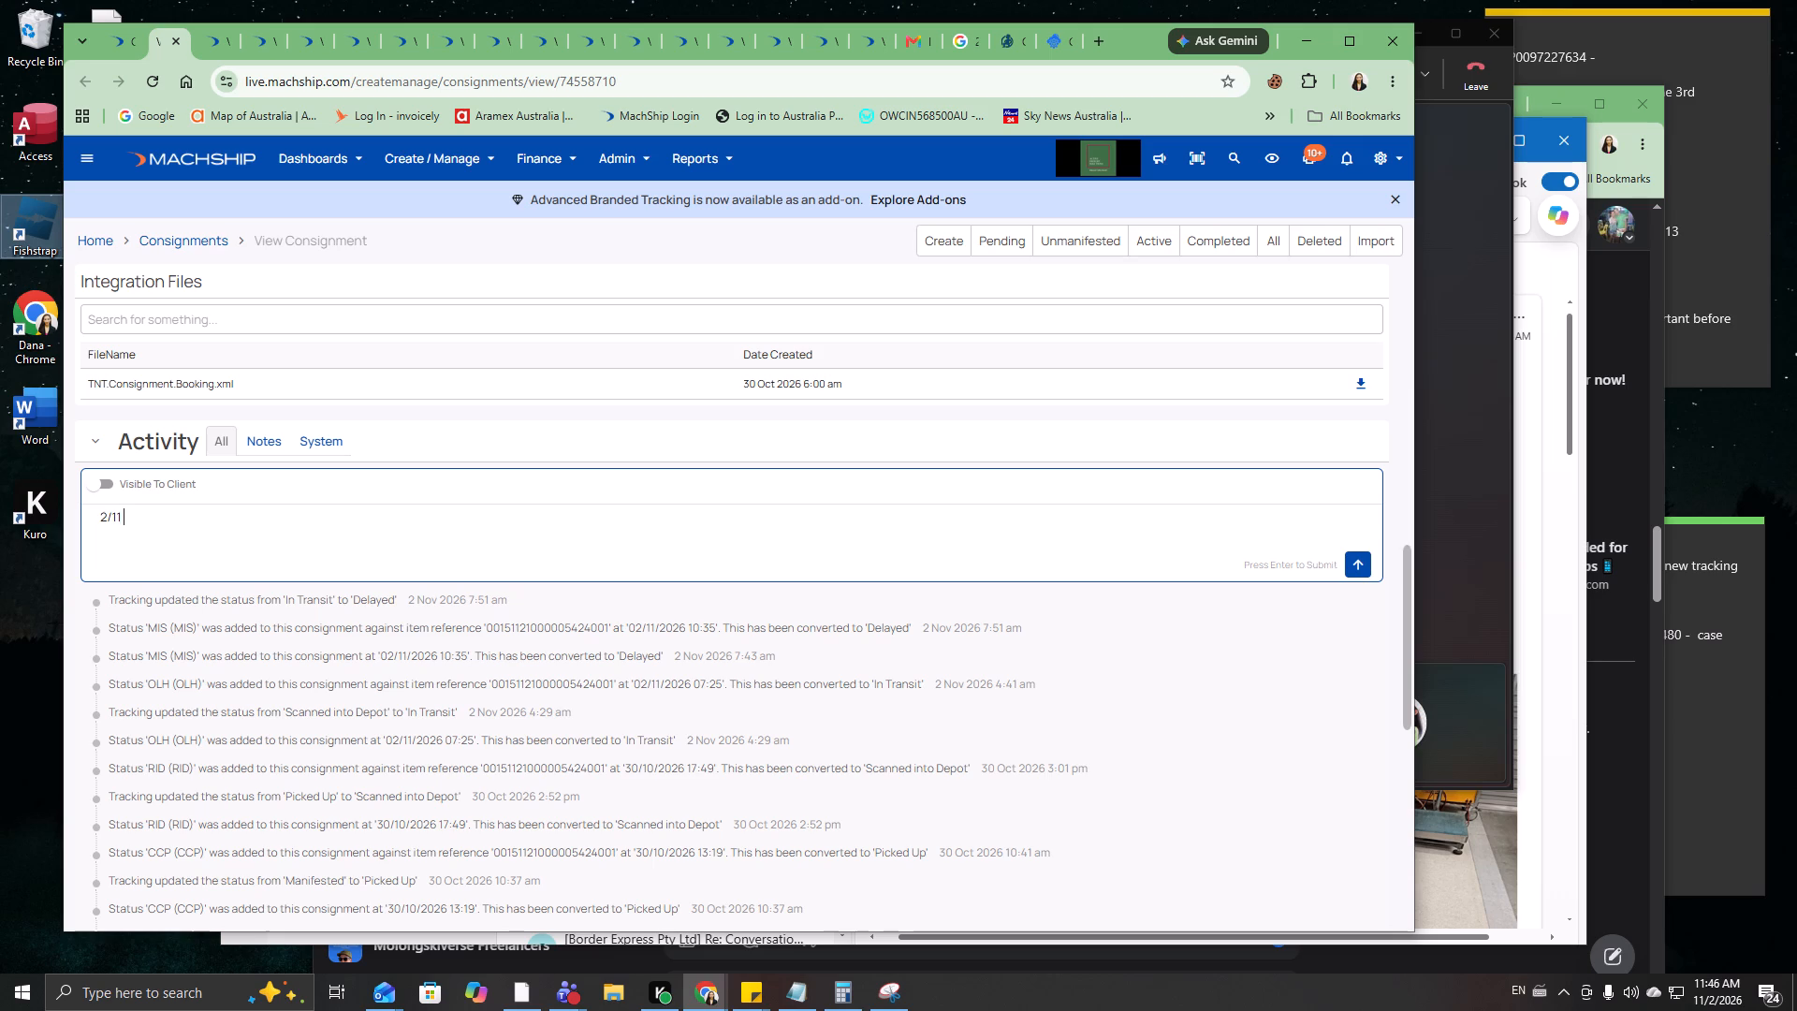
type("missed directed in lis")
key("BackSpace")
key("BackSpace")
key("BackSpace")
key("BackSpace")
key("BackSpace")
key("BackSpace")
type("in lismore -")
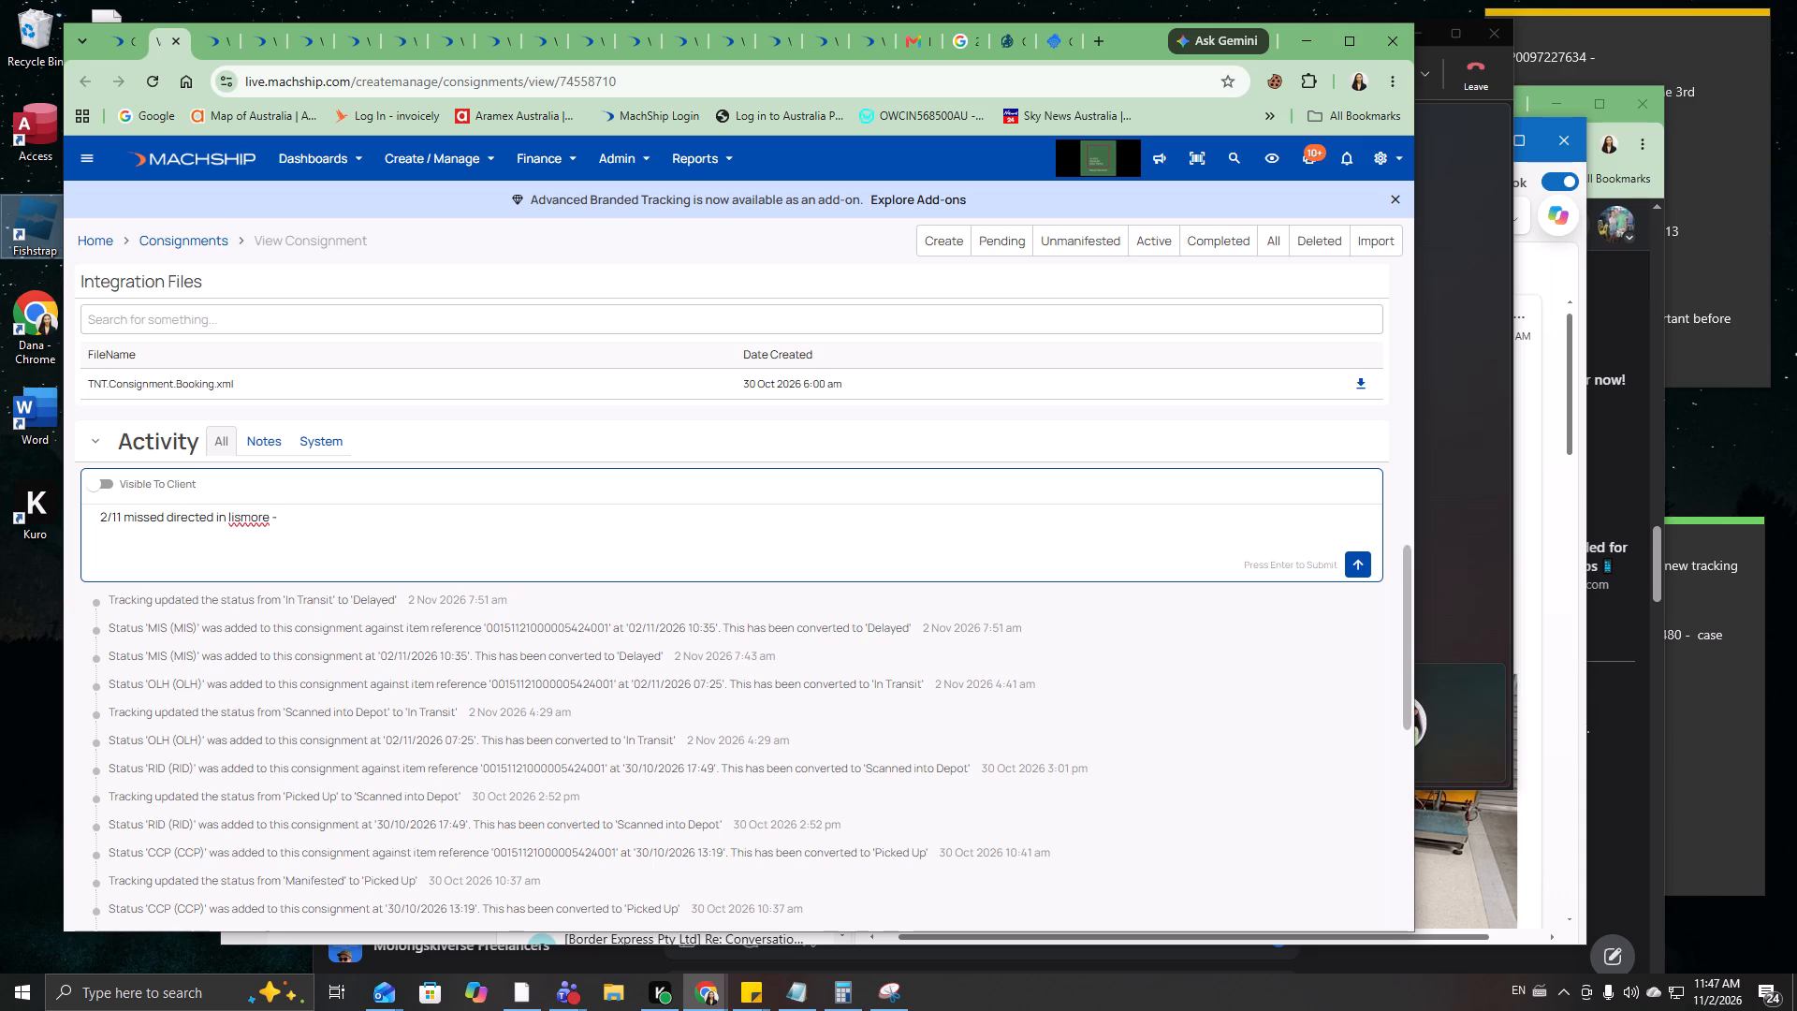
key("space")
left_click(257, 521)
left_click_drag(257, 521, 249, 500)
left_click(240, 514)
left_click(313, 527)
type("ETA 3/11")
key("Return")
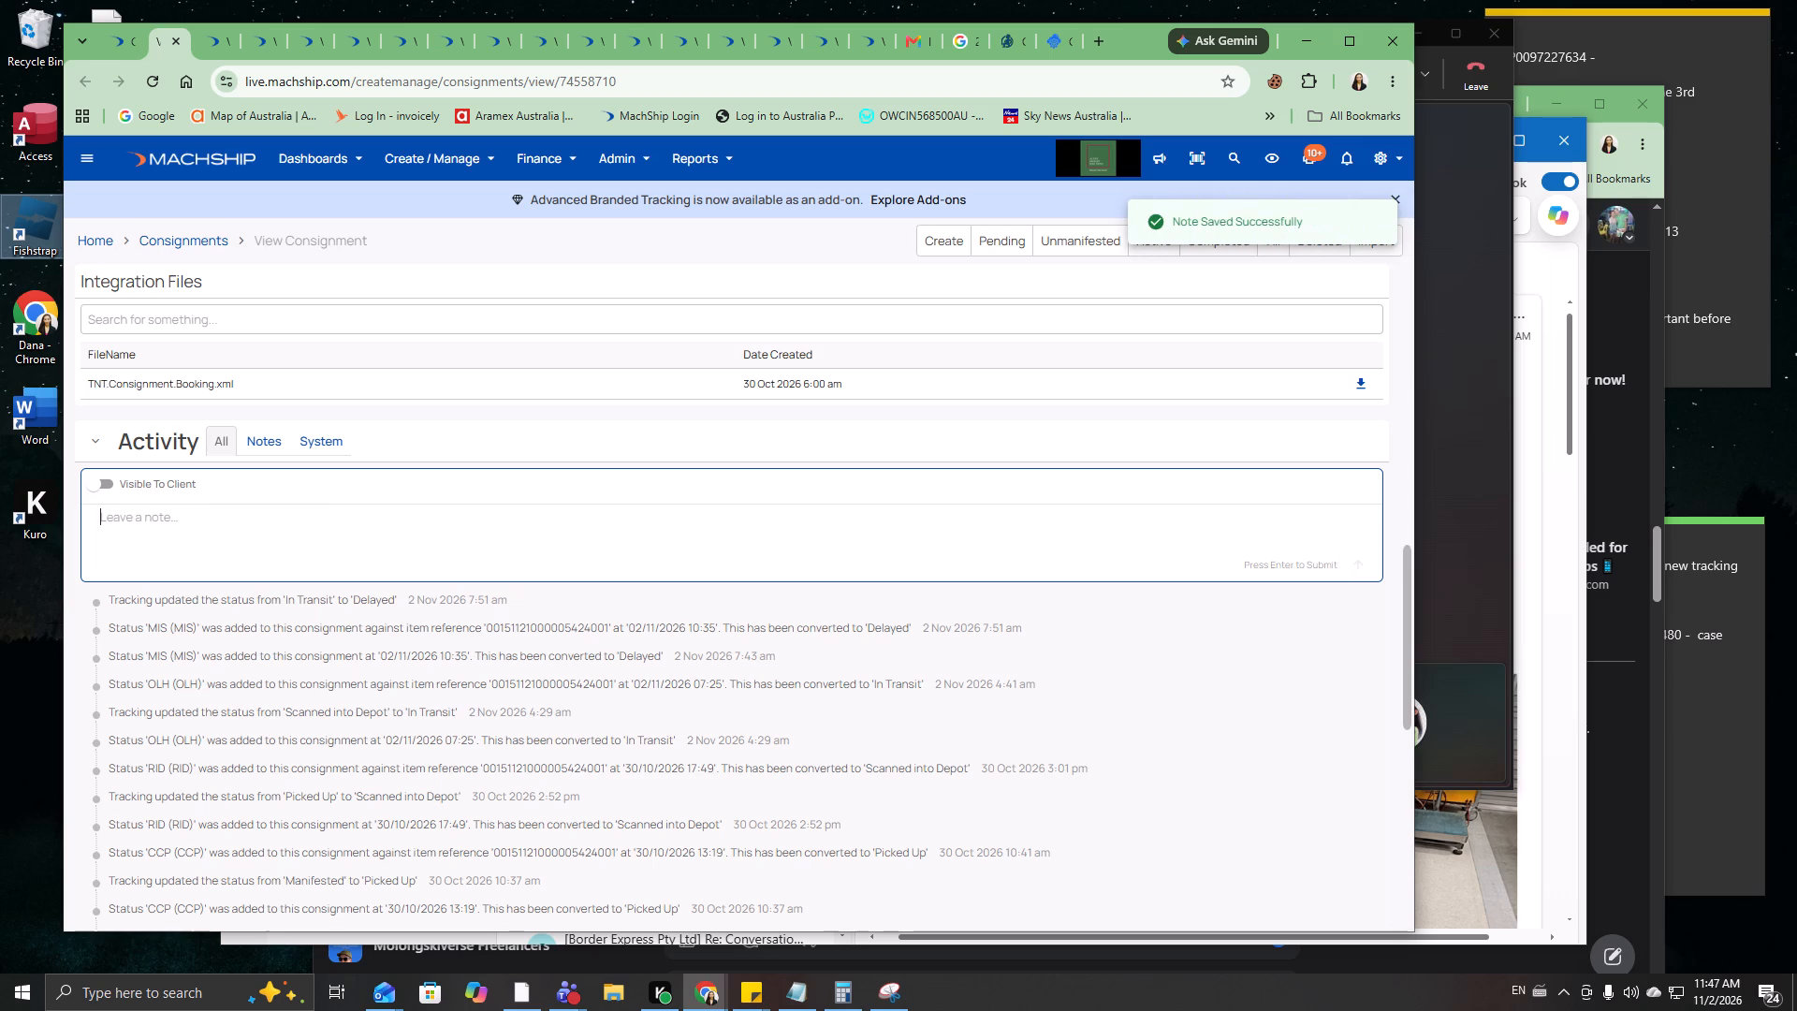
left_click(207, 39)
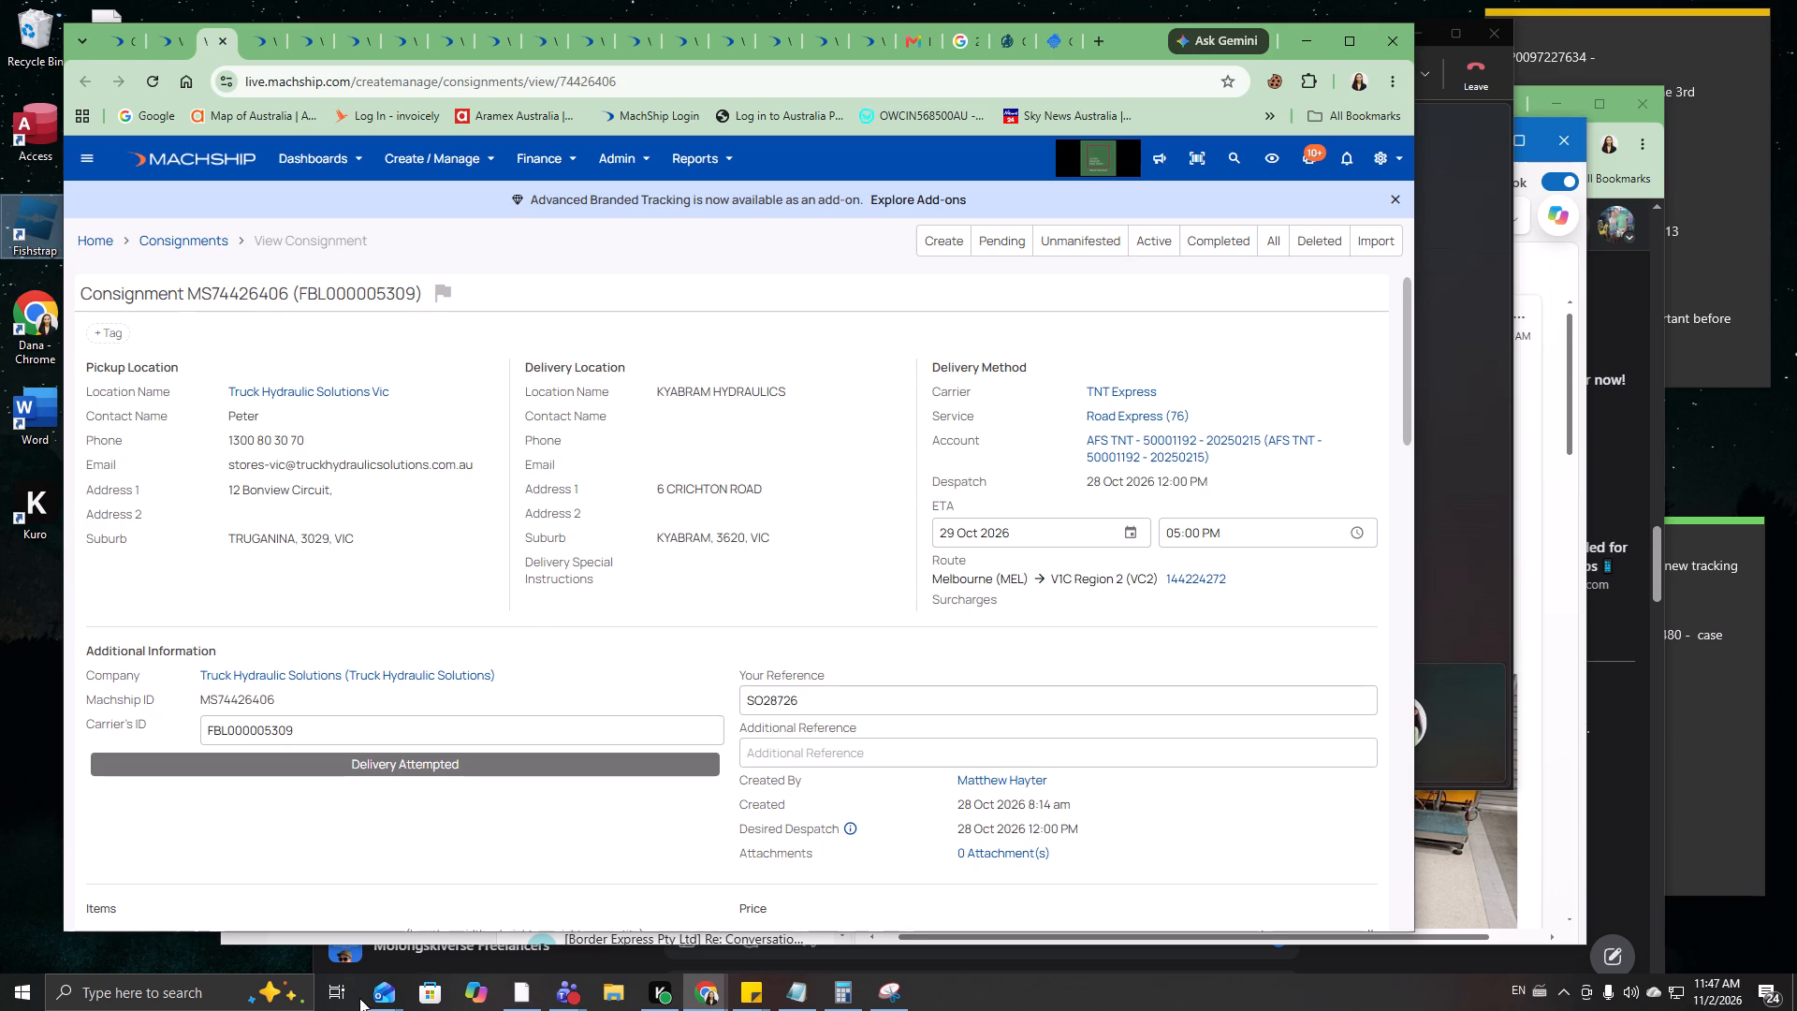
left_click(426, 585)
scroll(361, 659, "down", 20)
scroll(361, 659, "down", 5)
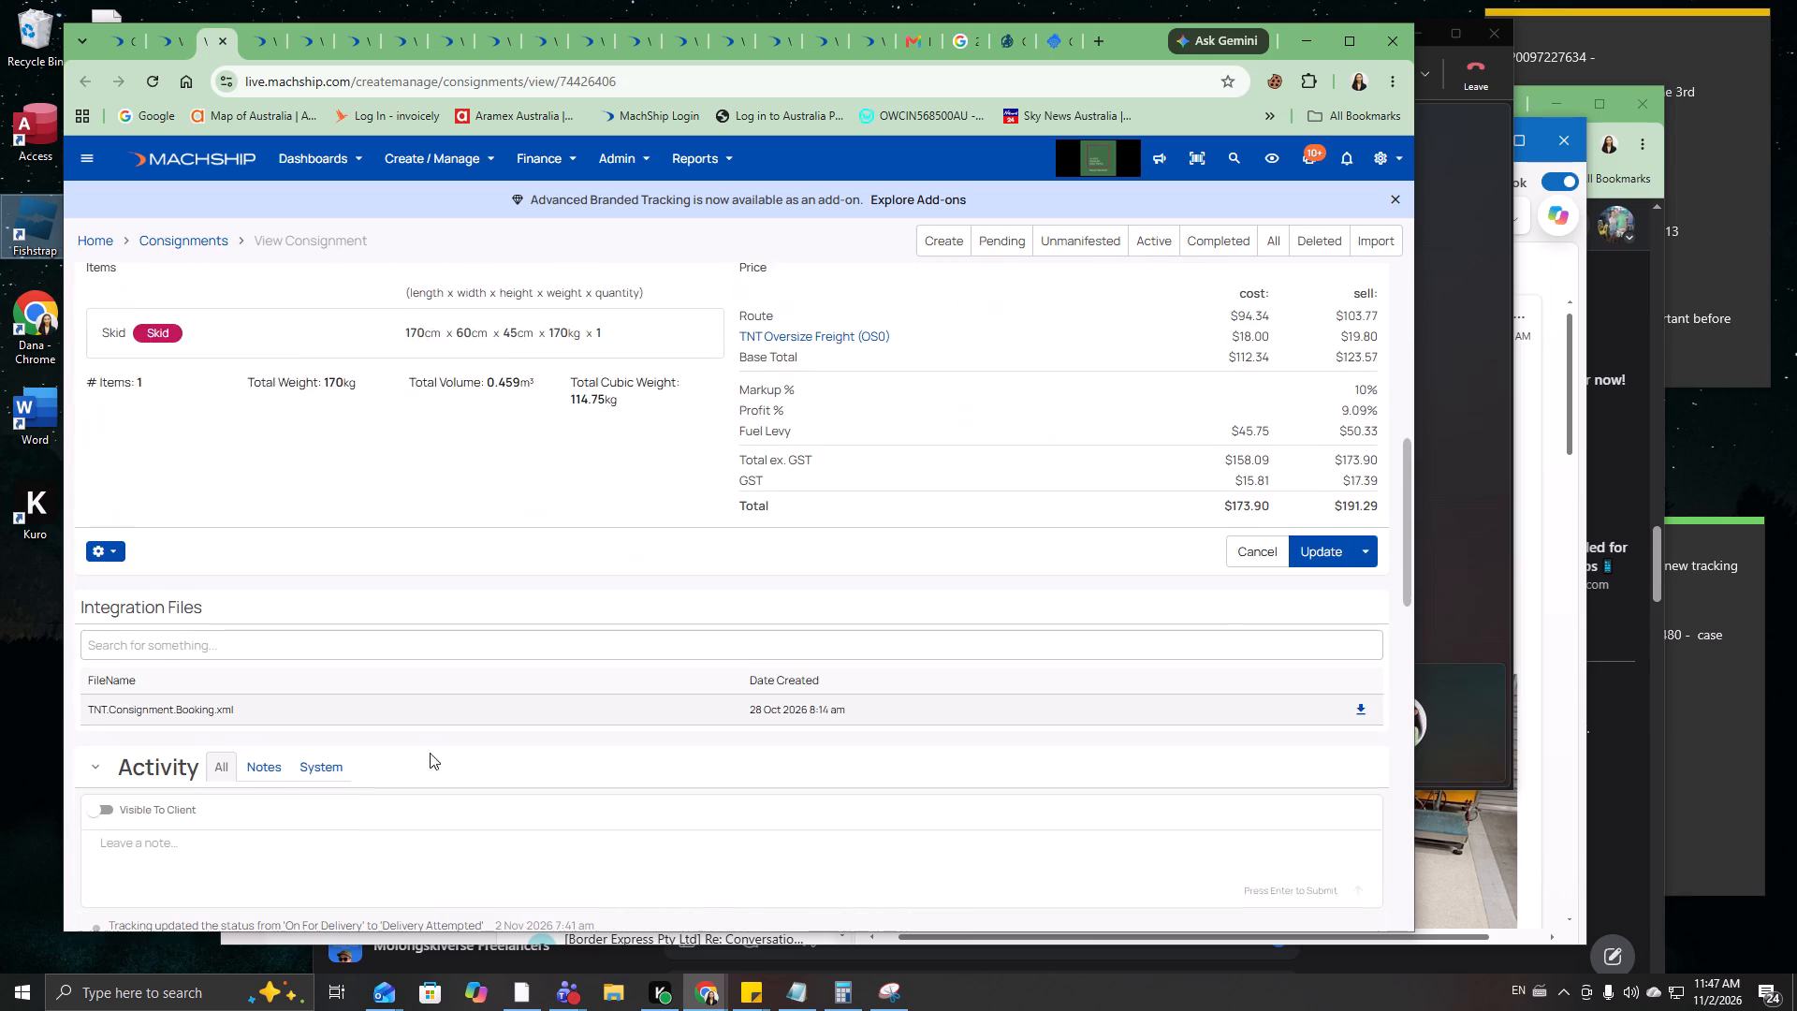
left_click(280, 706)
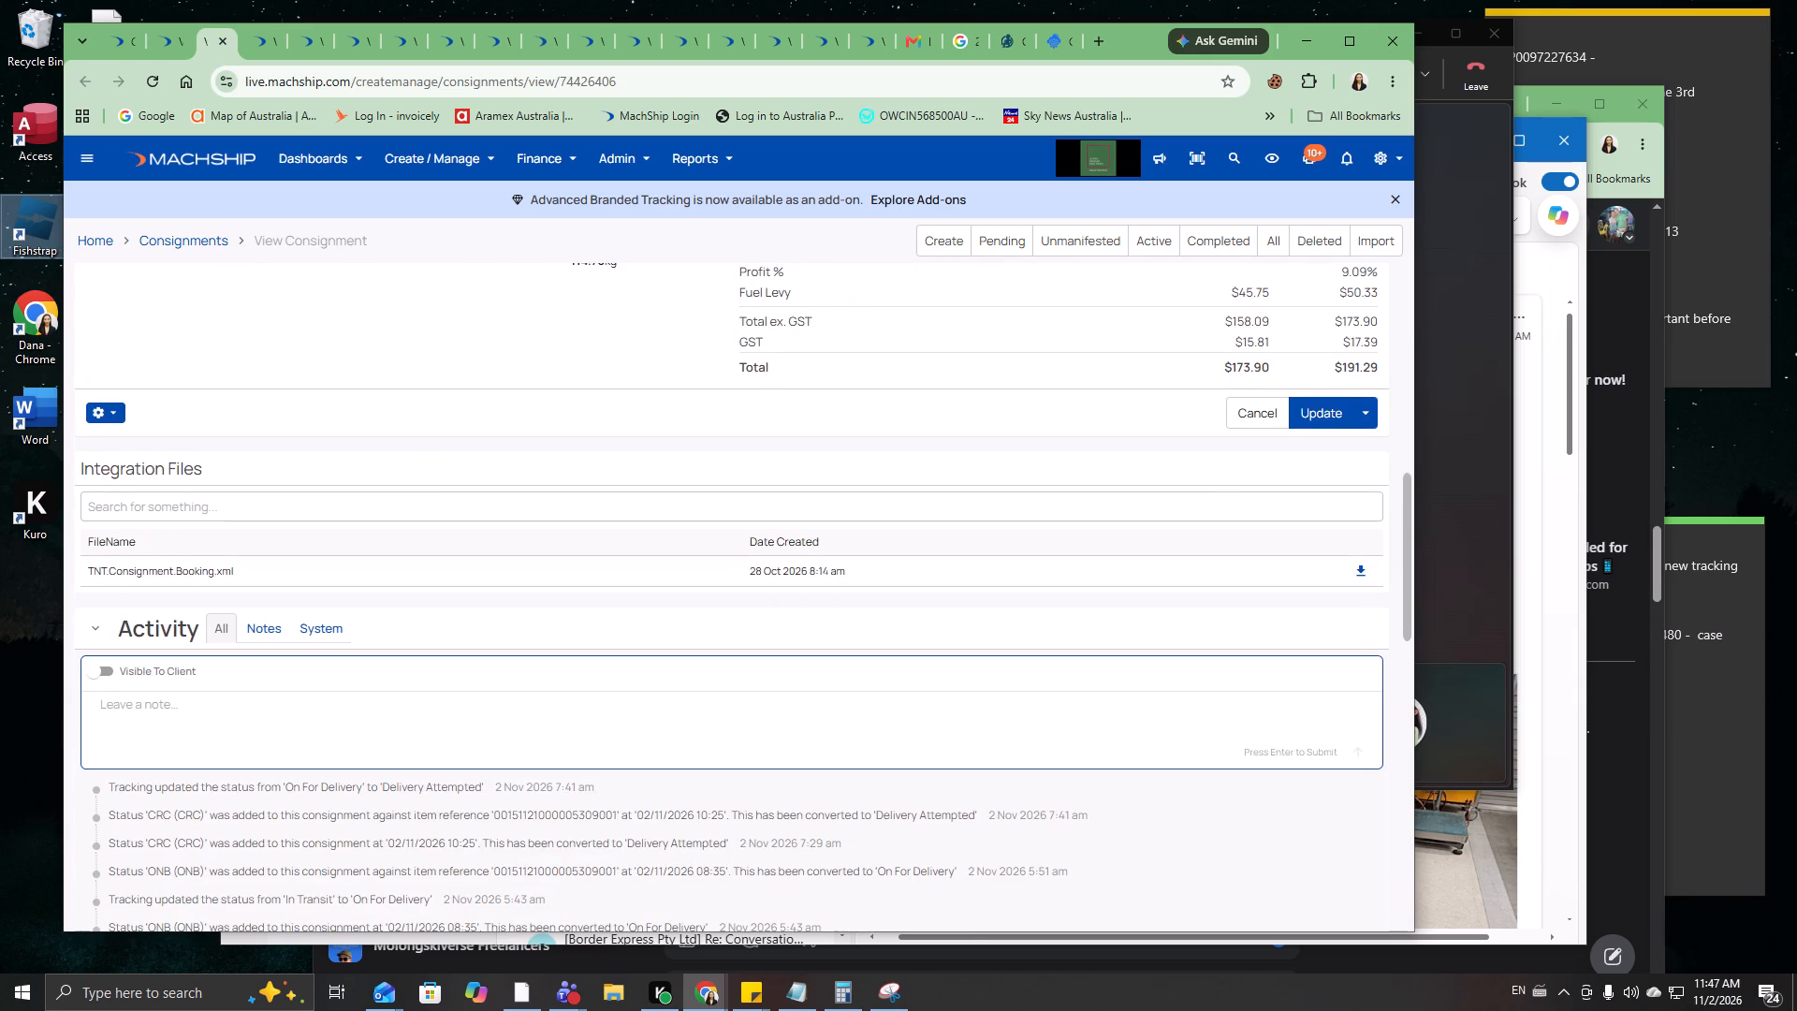
type("2/11 10")
type(":25 gate lock attemort")
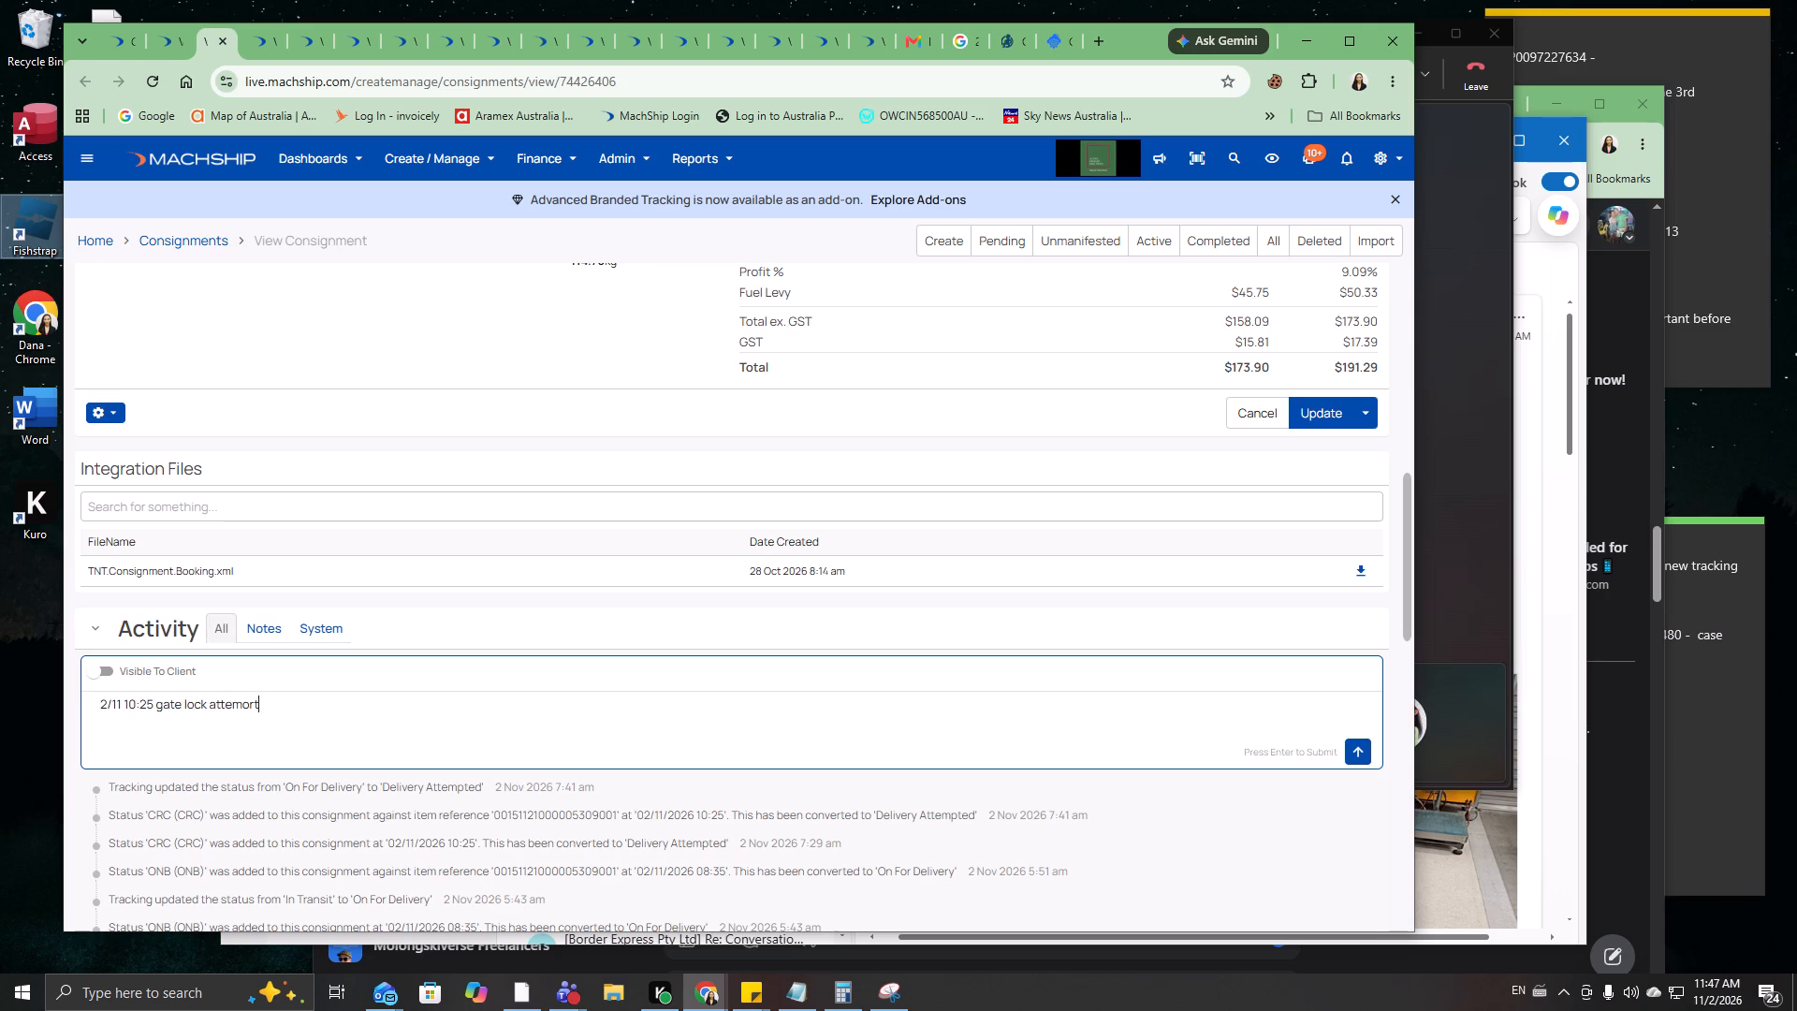
key("BackSpace")
key("BackSpace")
key("BackSpace")
type("t delivery")
key("space")
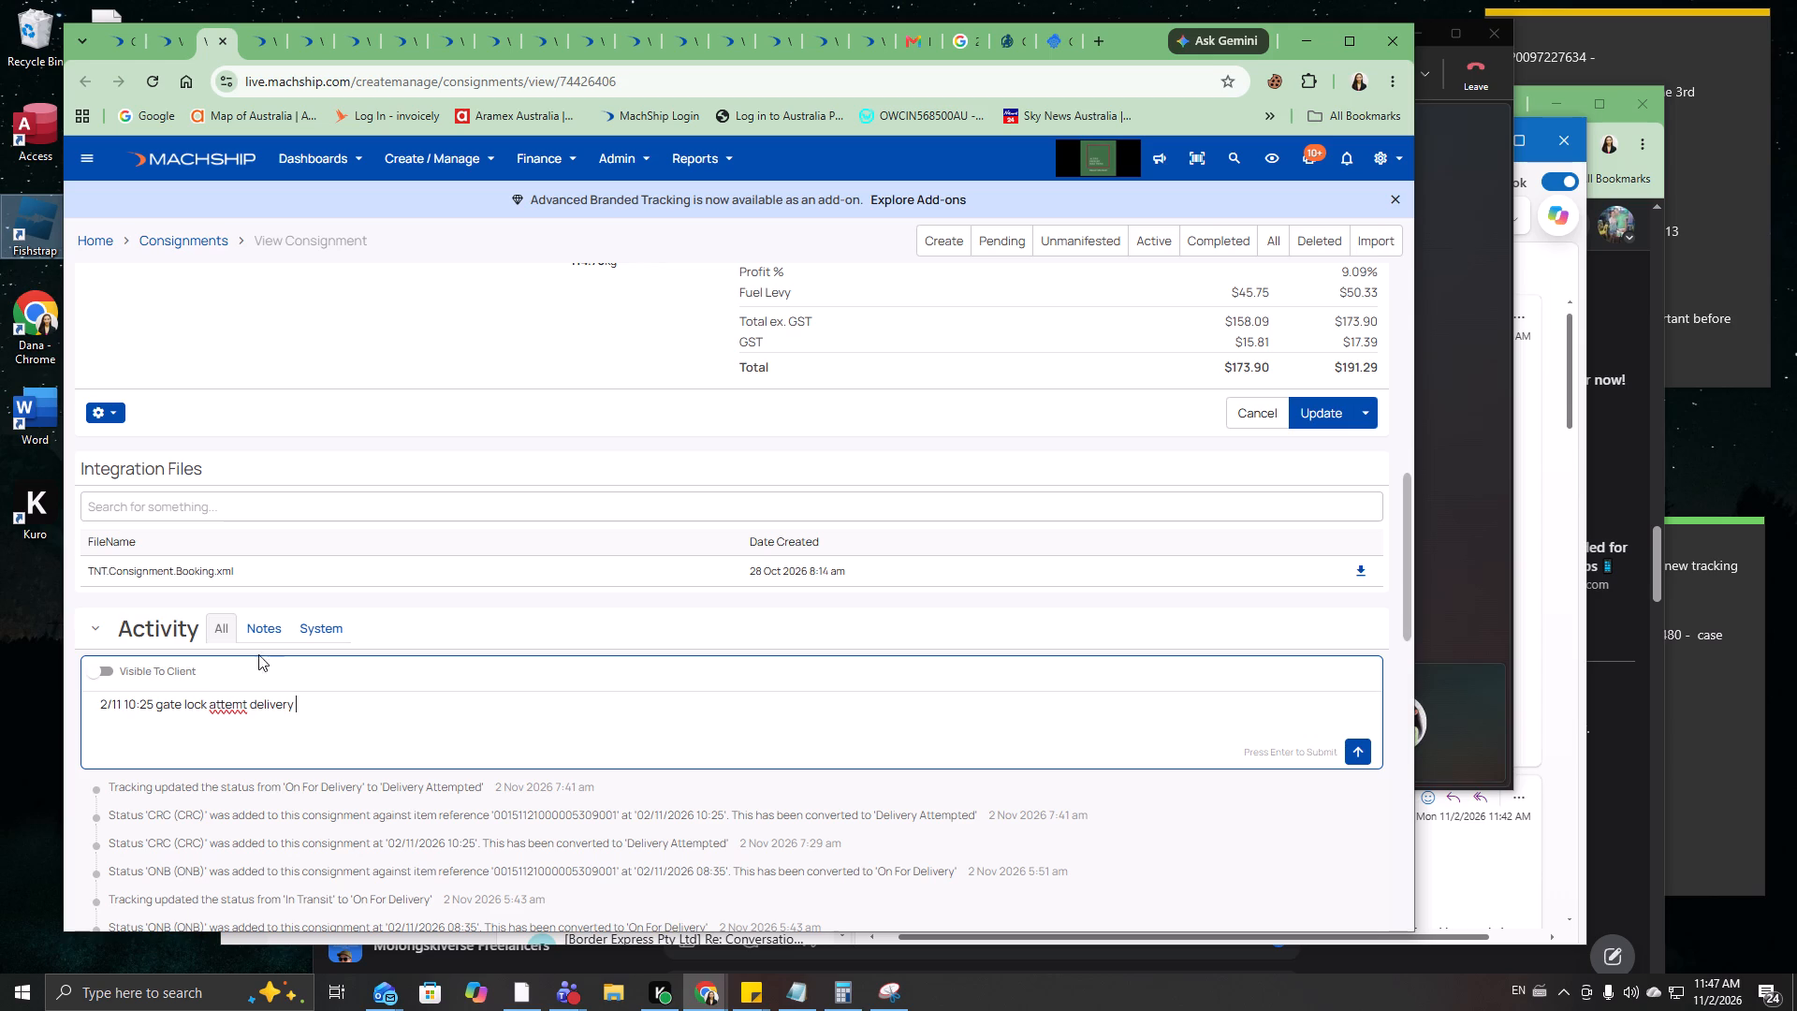
left_click(226, 712)
right_click(226, 706)
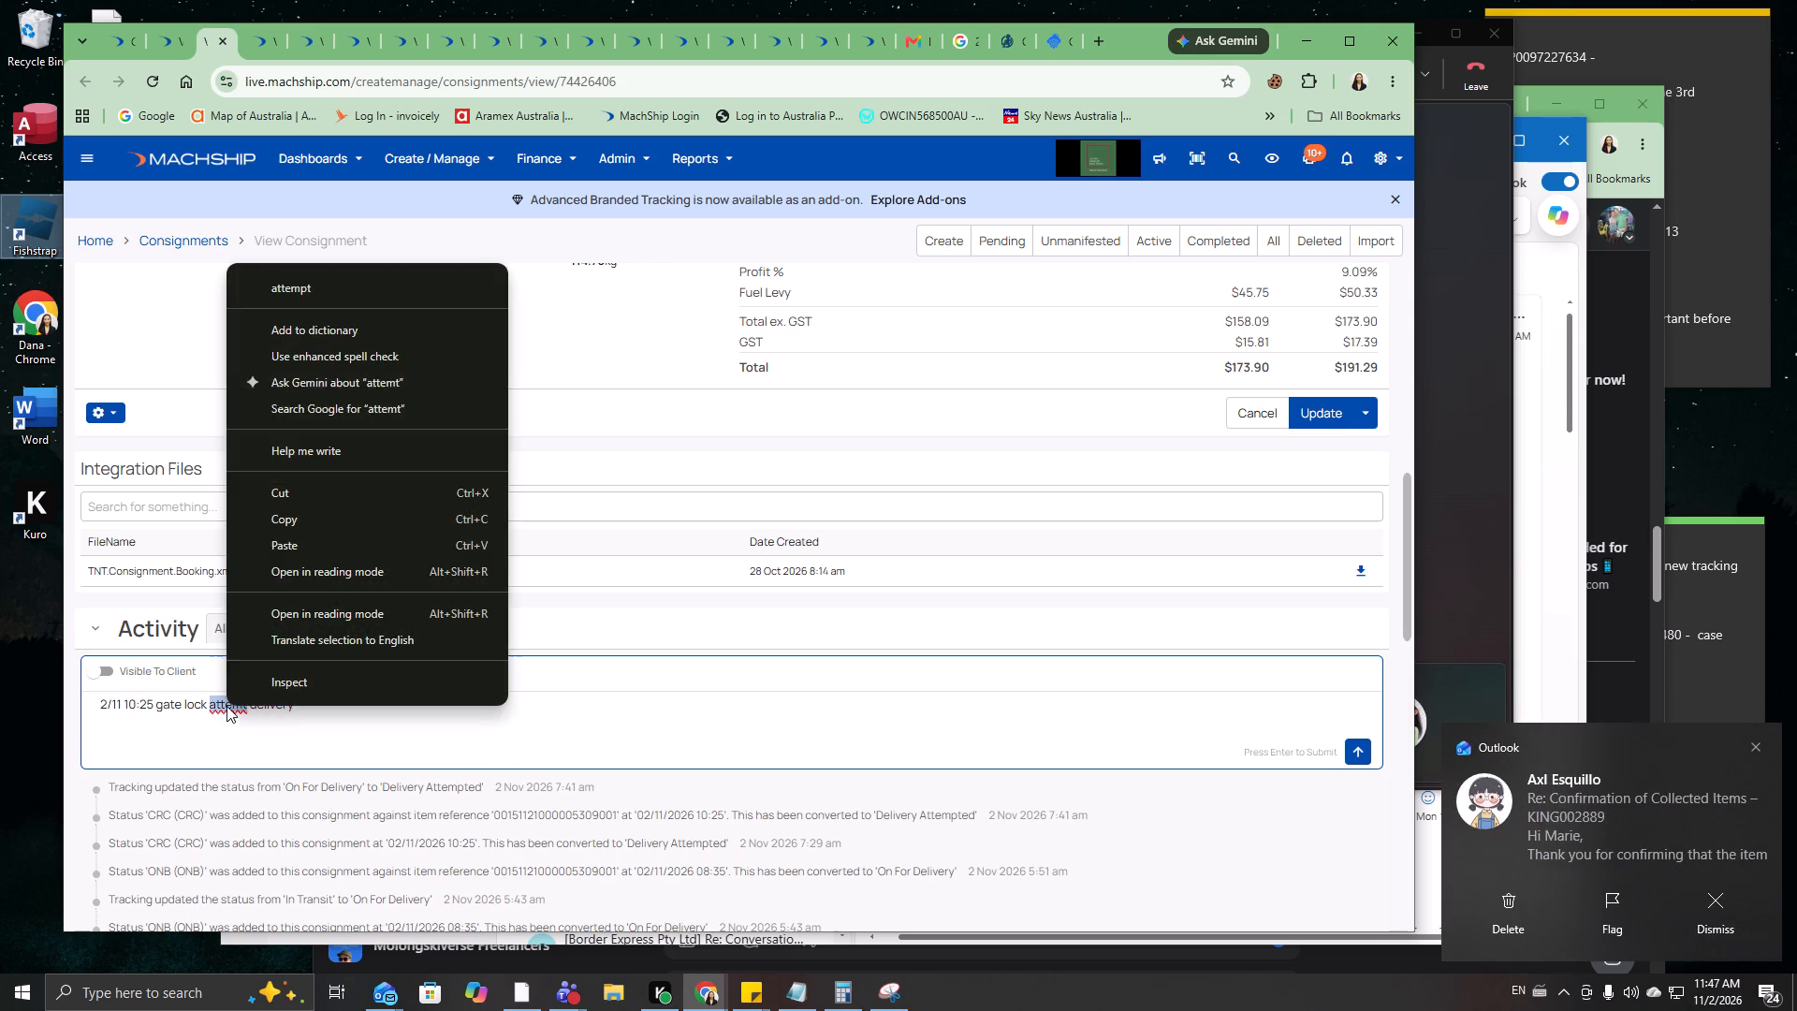
left_click(302, 256)
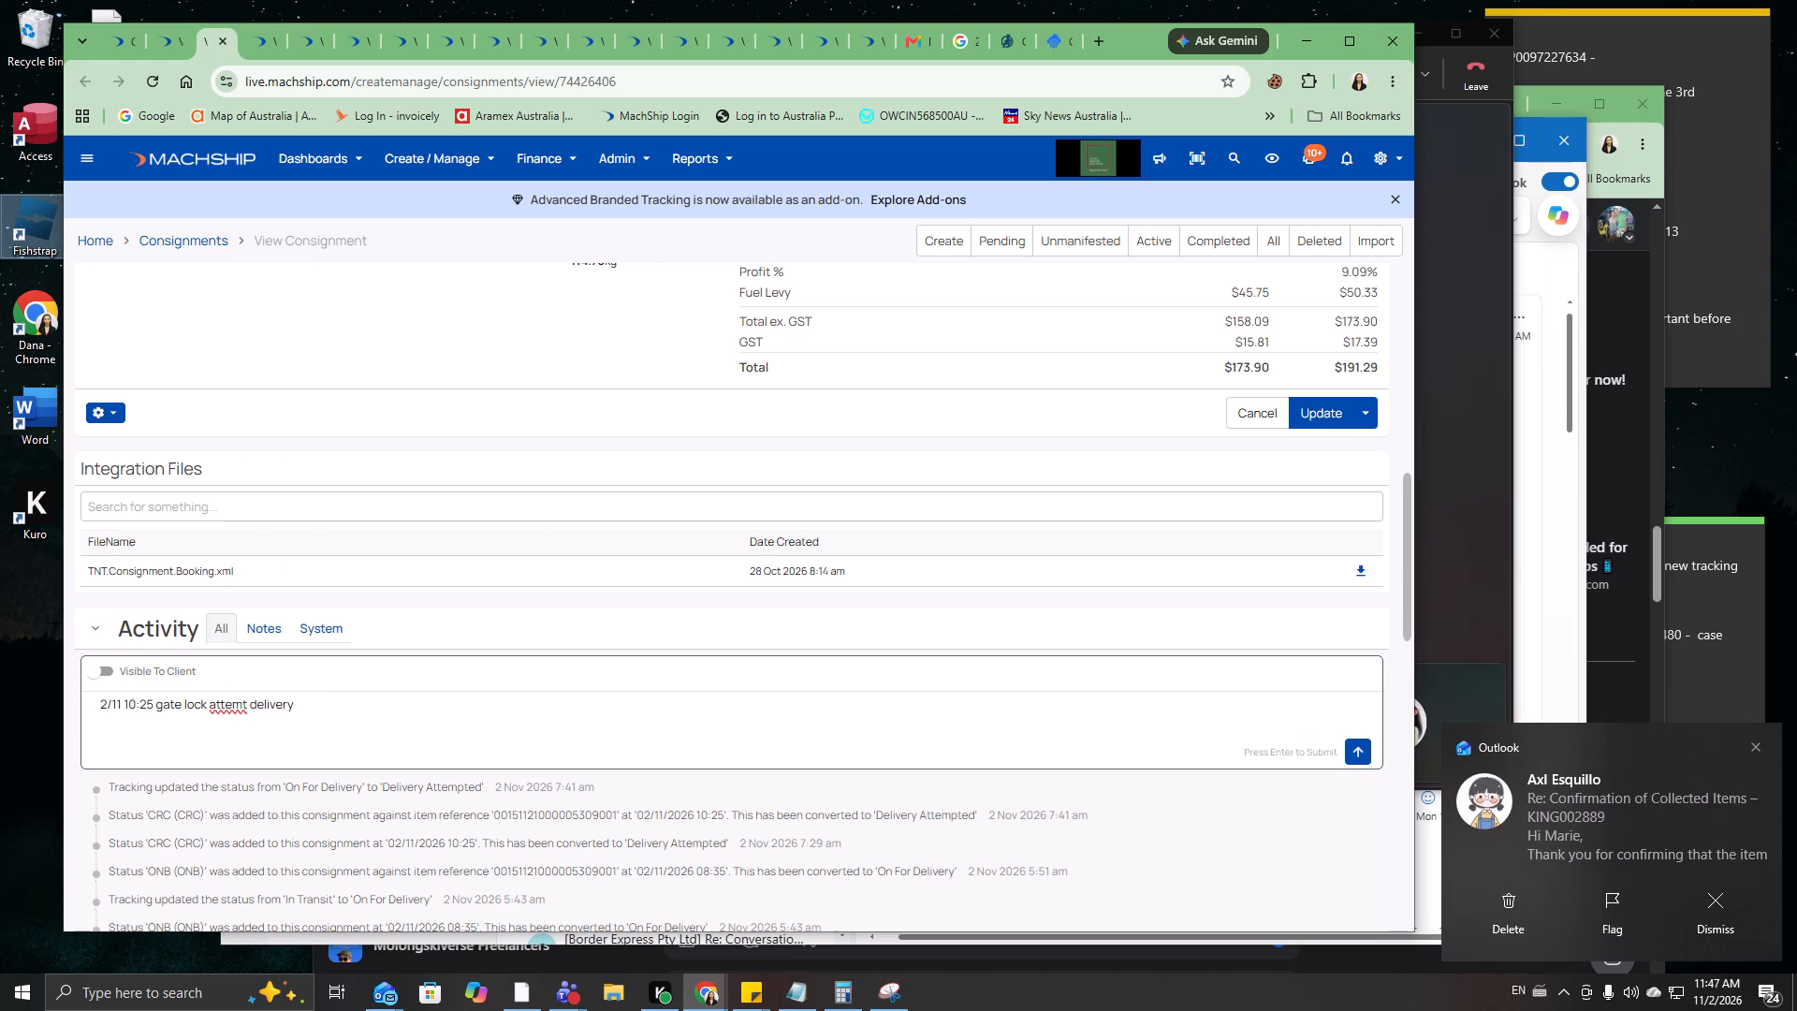
right_click(226, 697)
double_click(320, 287)
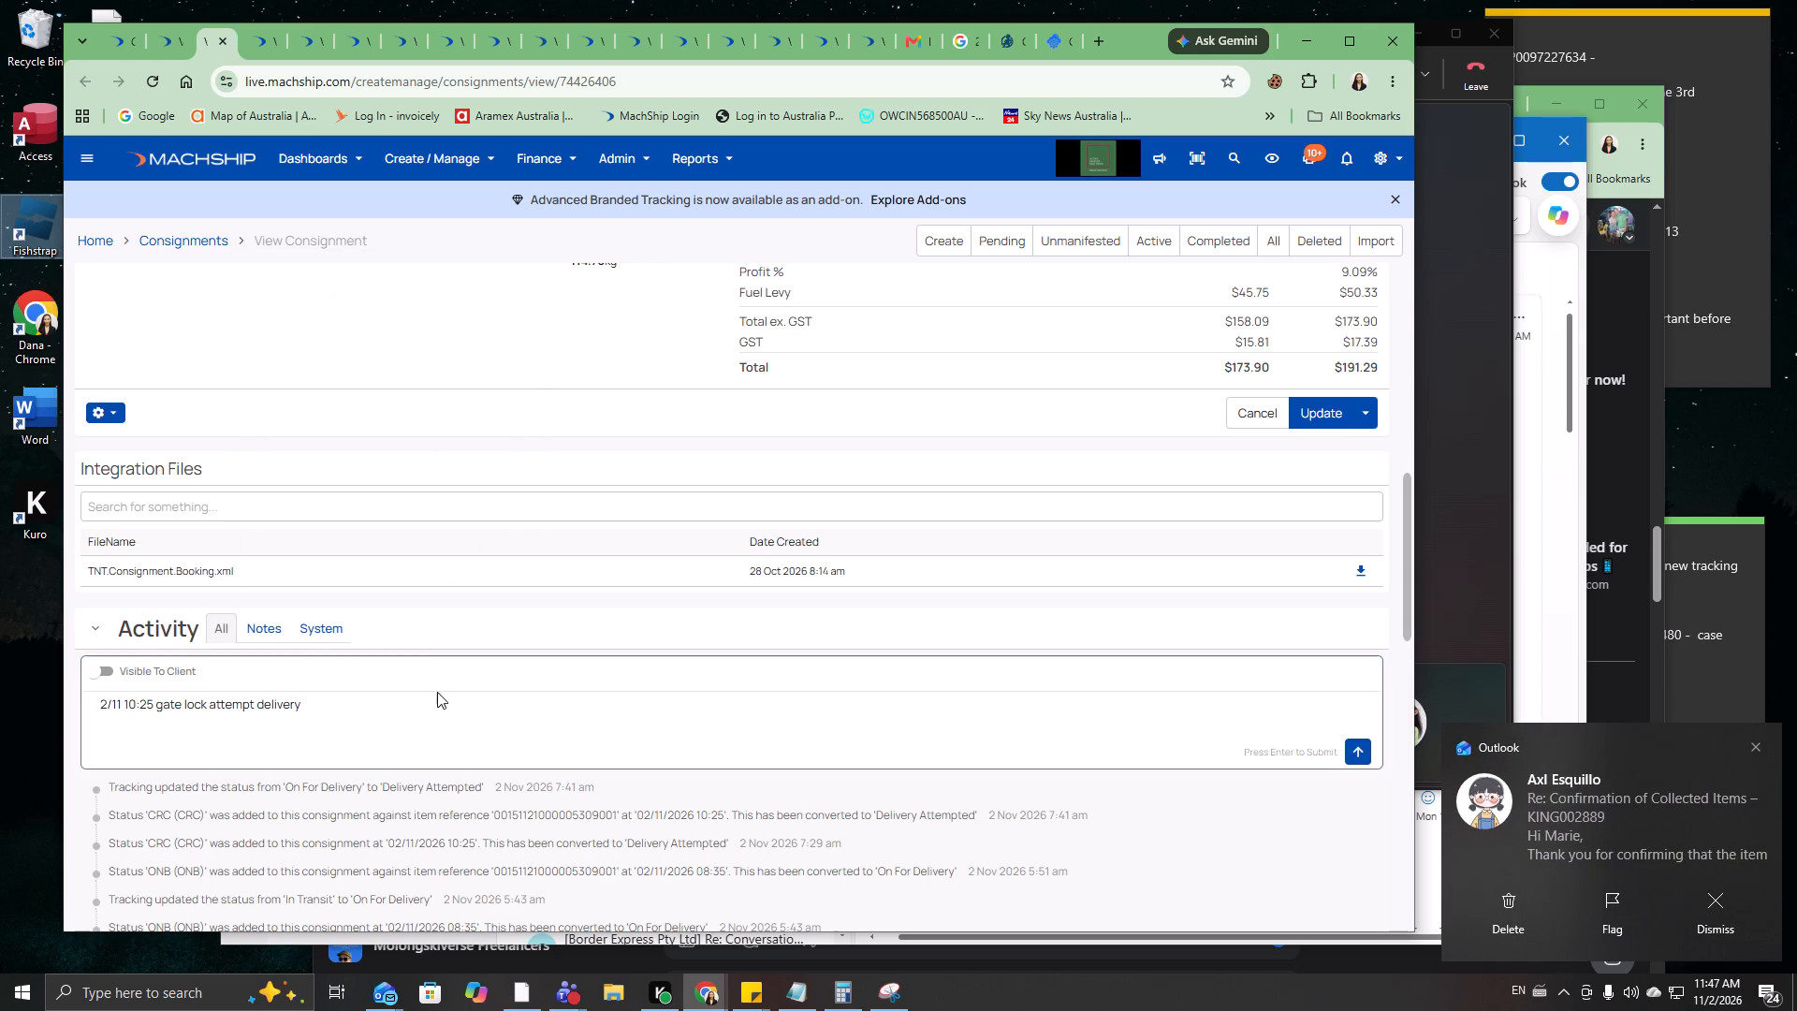
Check the consignment's delivery details and append "ETA - 4/11" to the end of the drafted note.
left_click(425, 708)
scroll(463, 649, "up", 20)
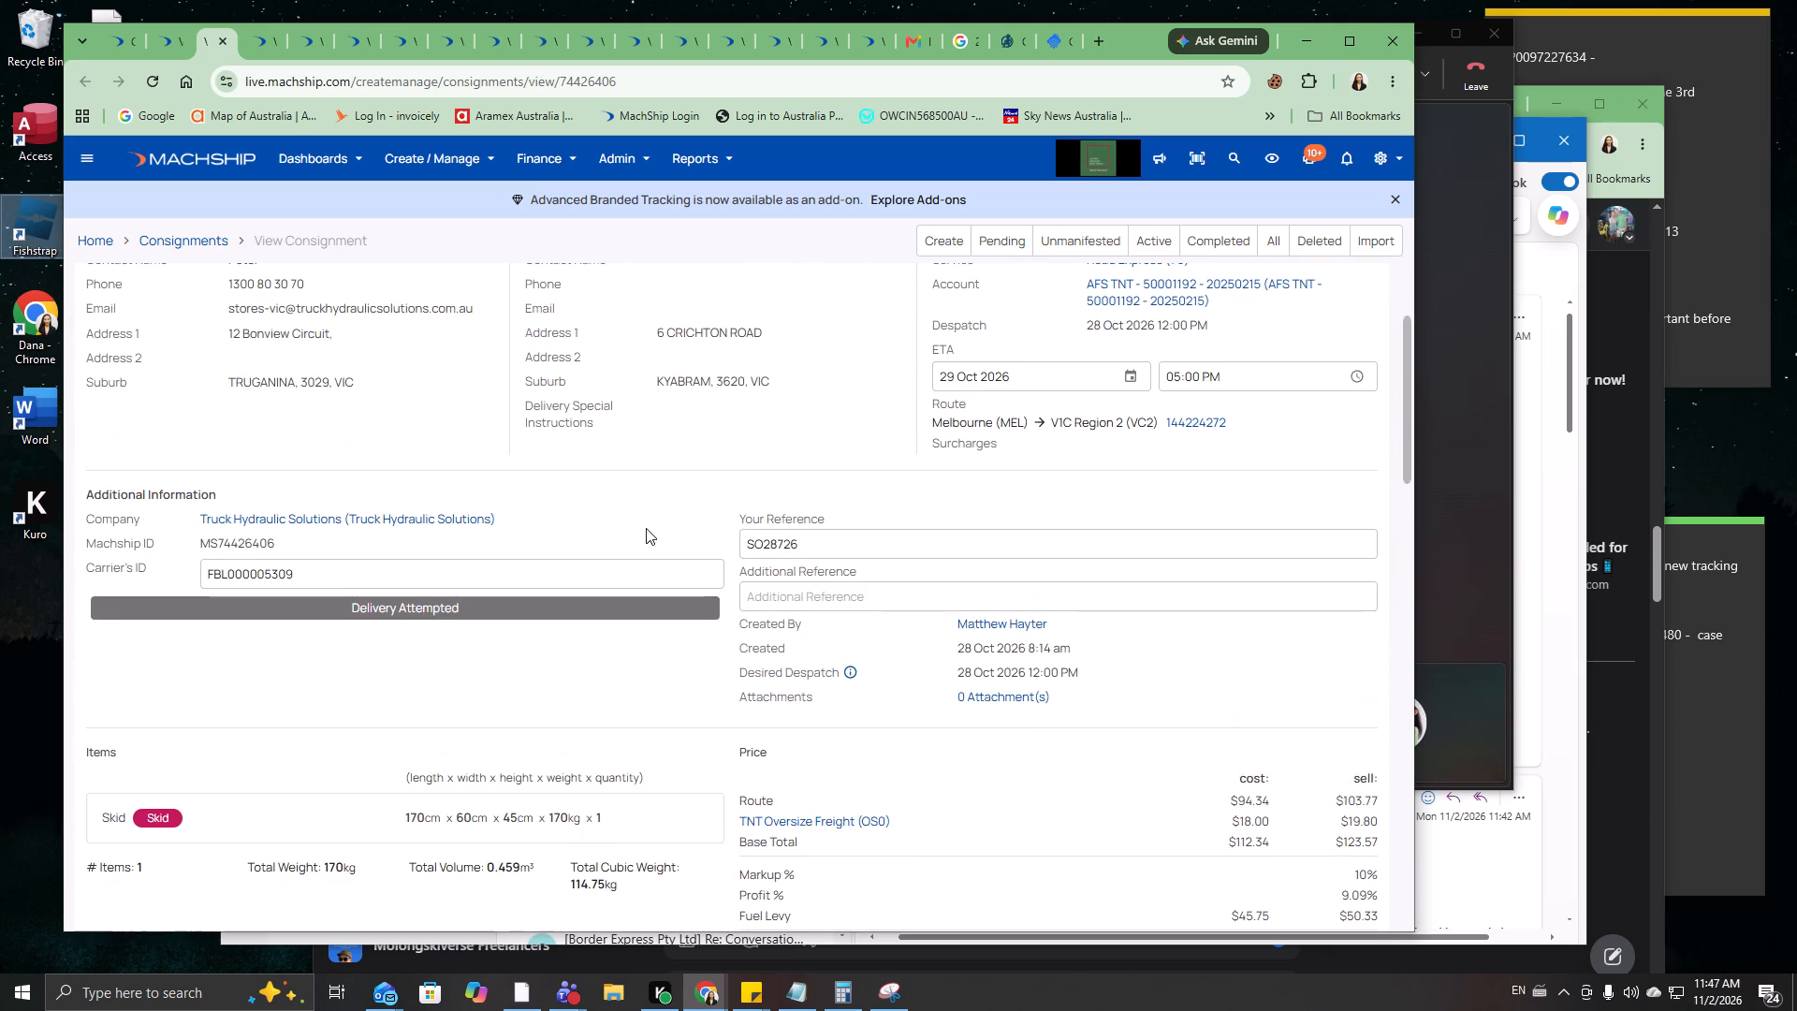
scroll(646, 528, "up", 3)
scroll(594, 499, "down", 20)
scroll(594, 499, "down", 2)
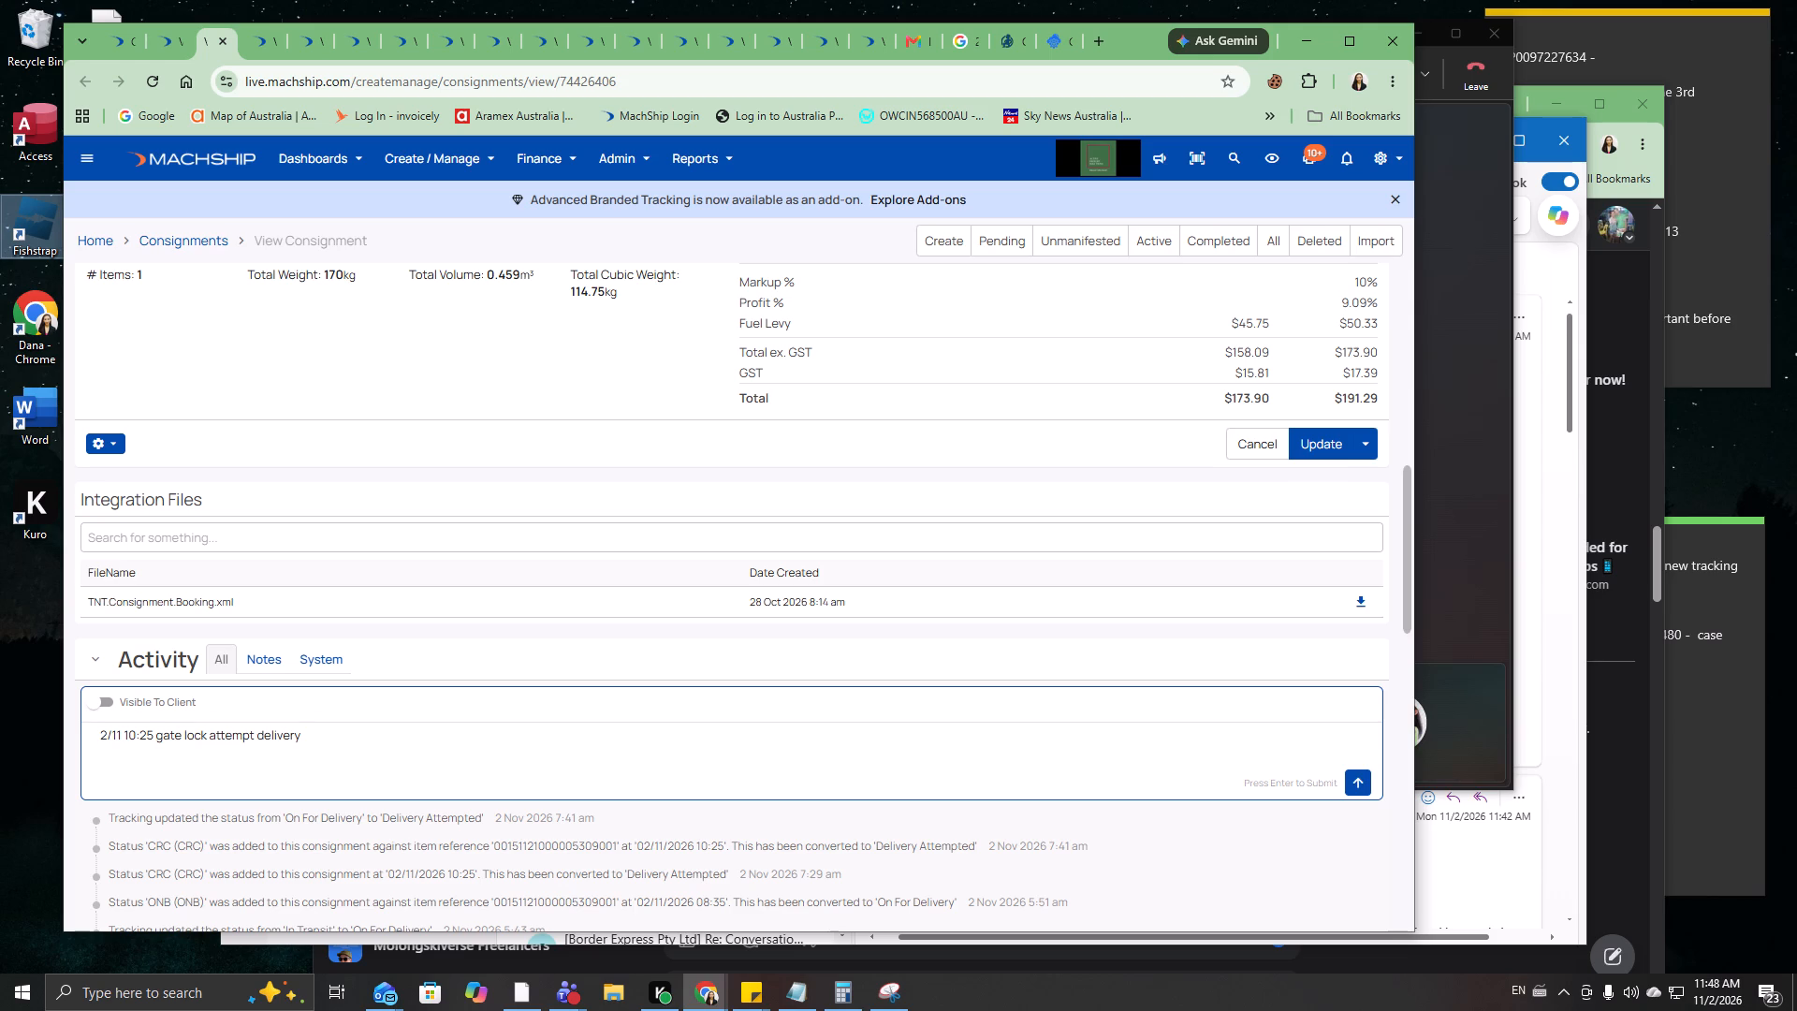
type("ETA")
key("space")
type("-")
key("space")
type("4/11")
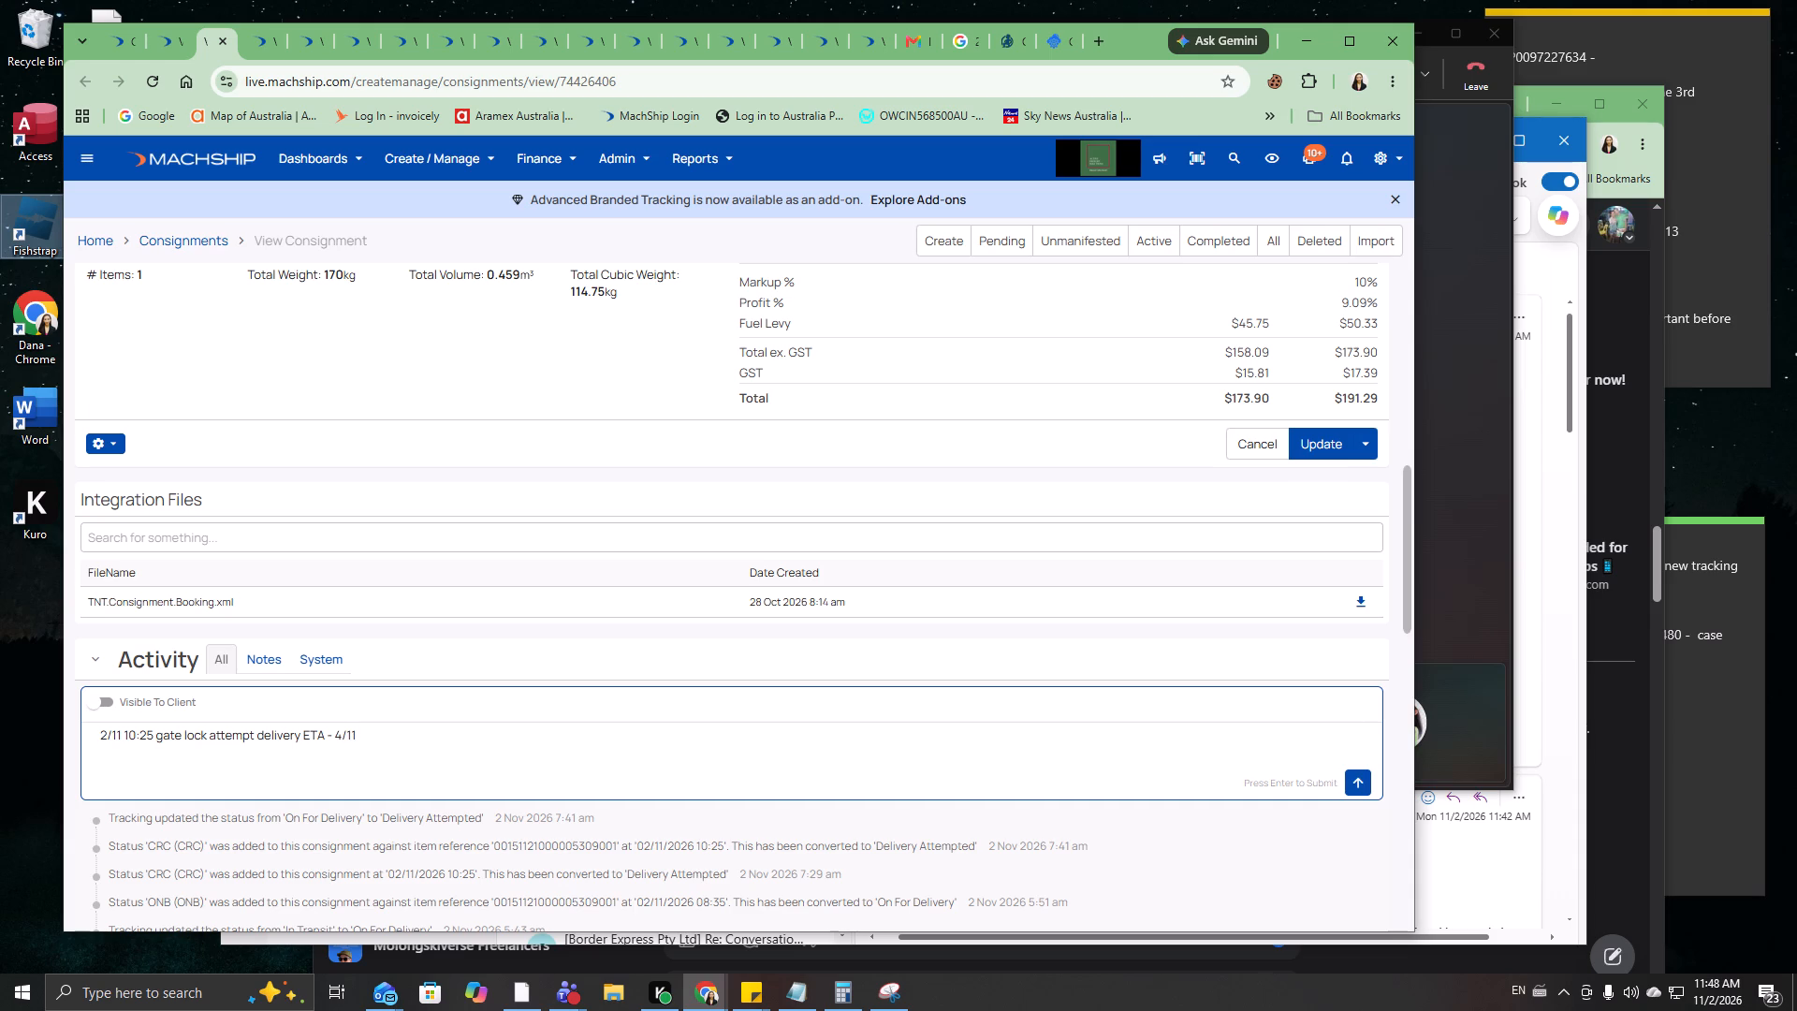
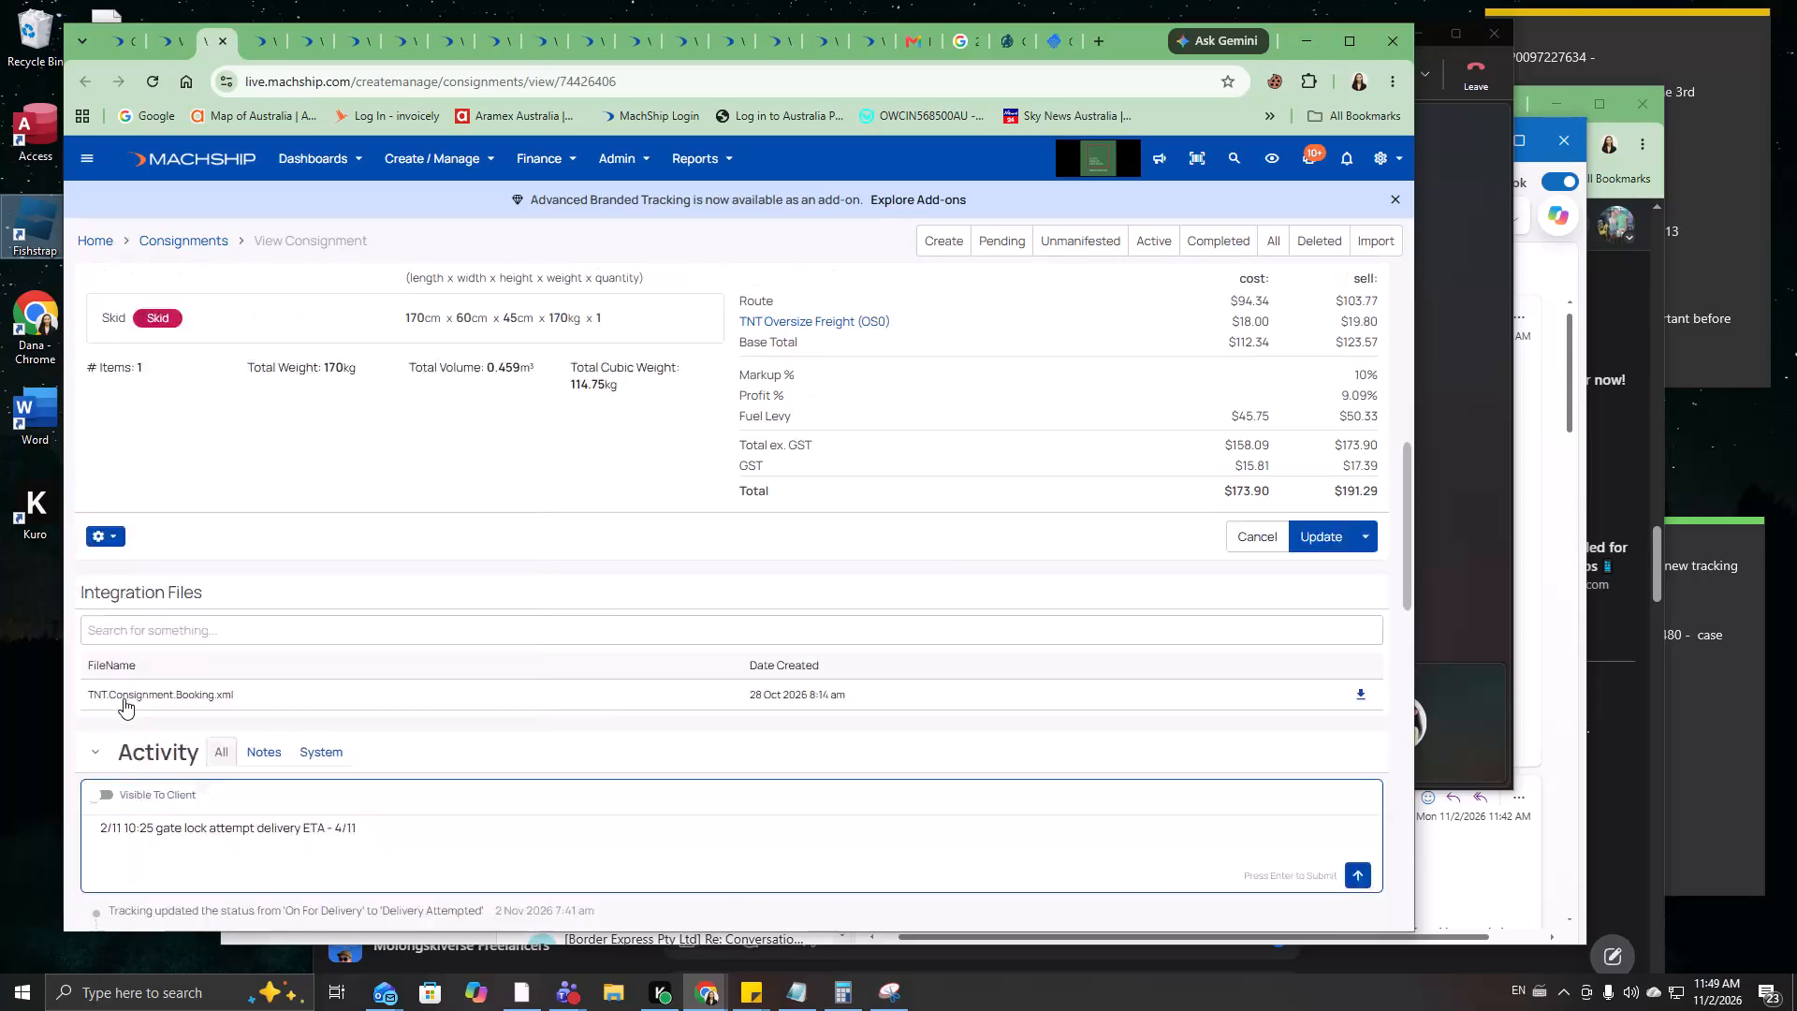
scroll(120, 334, "up", 7)
scroll(459, 730, "up", 8)
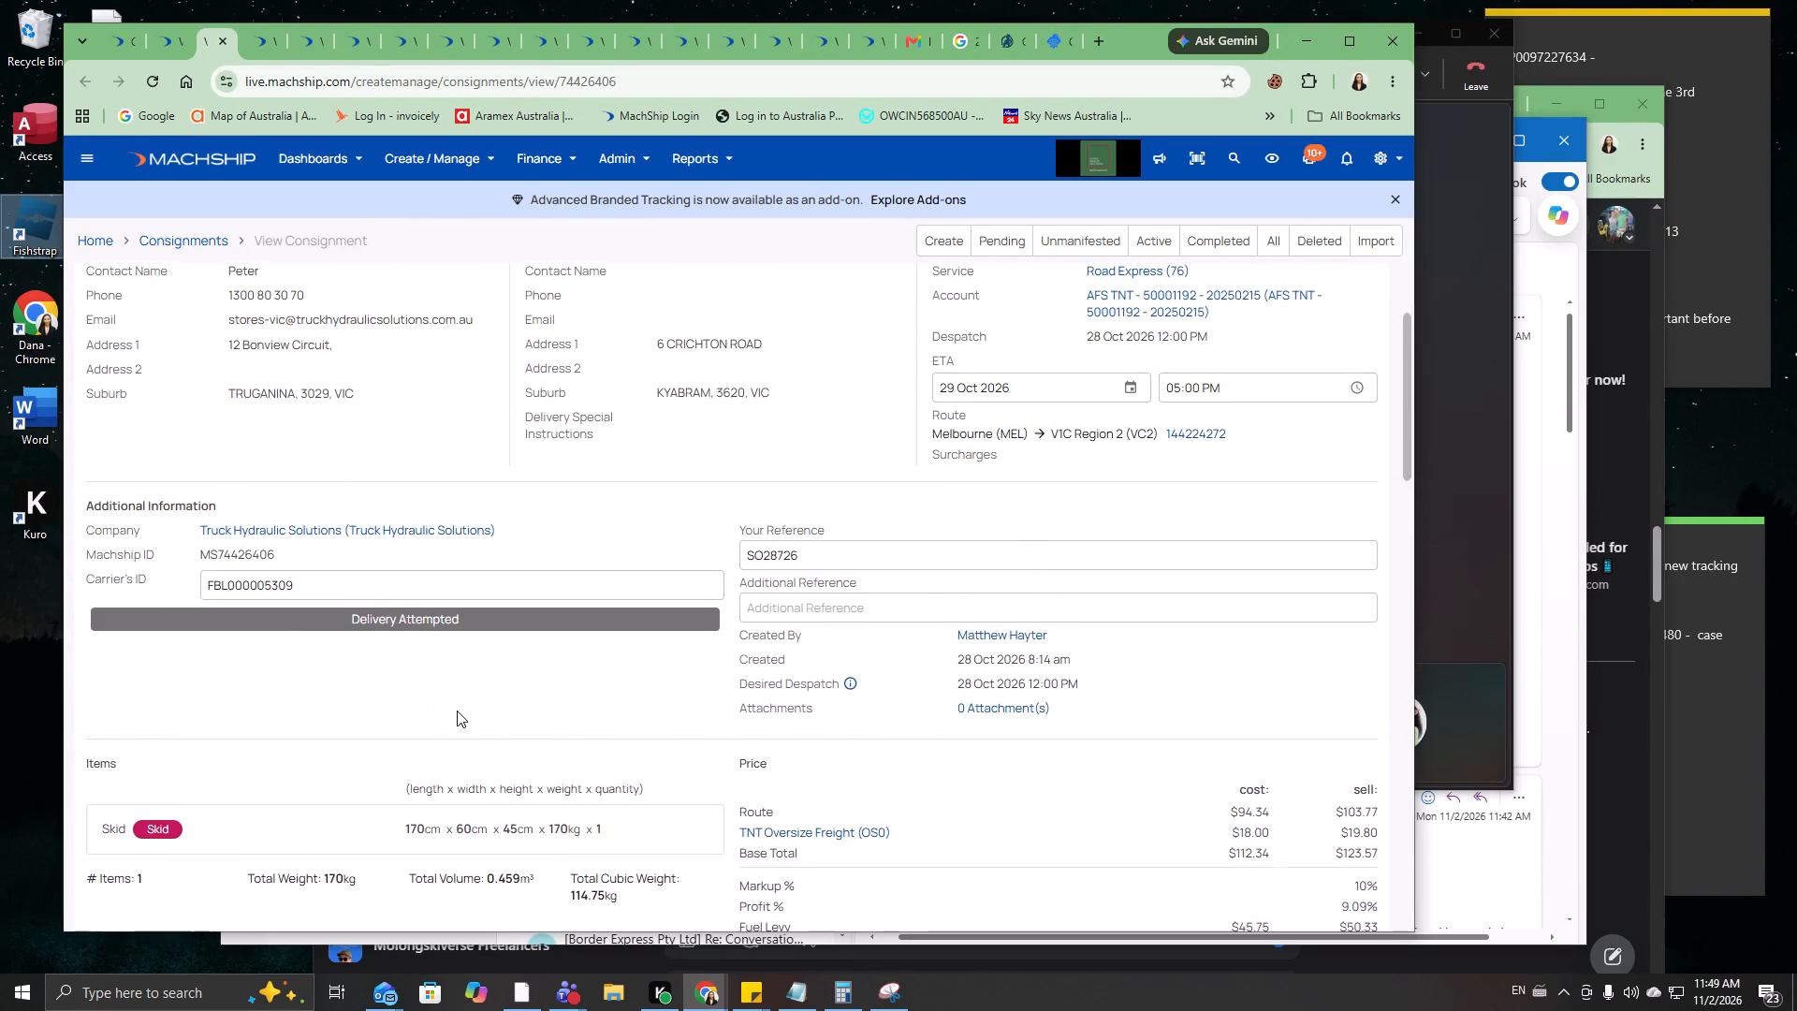
scroll(457, 711, "up", 2)
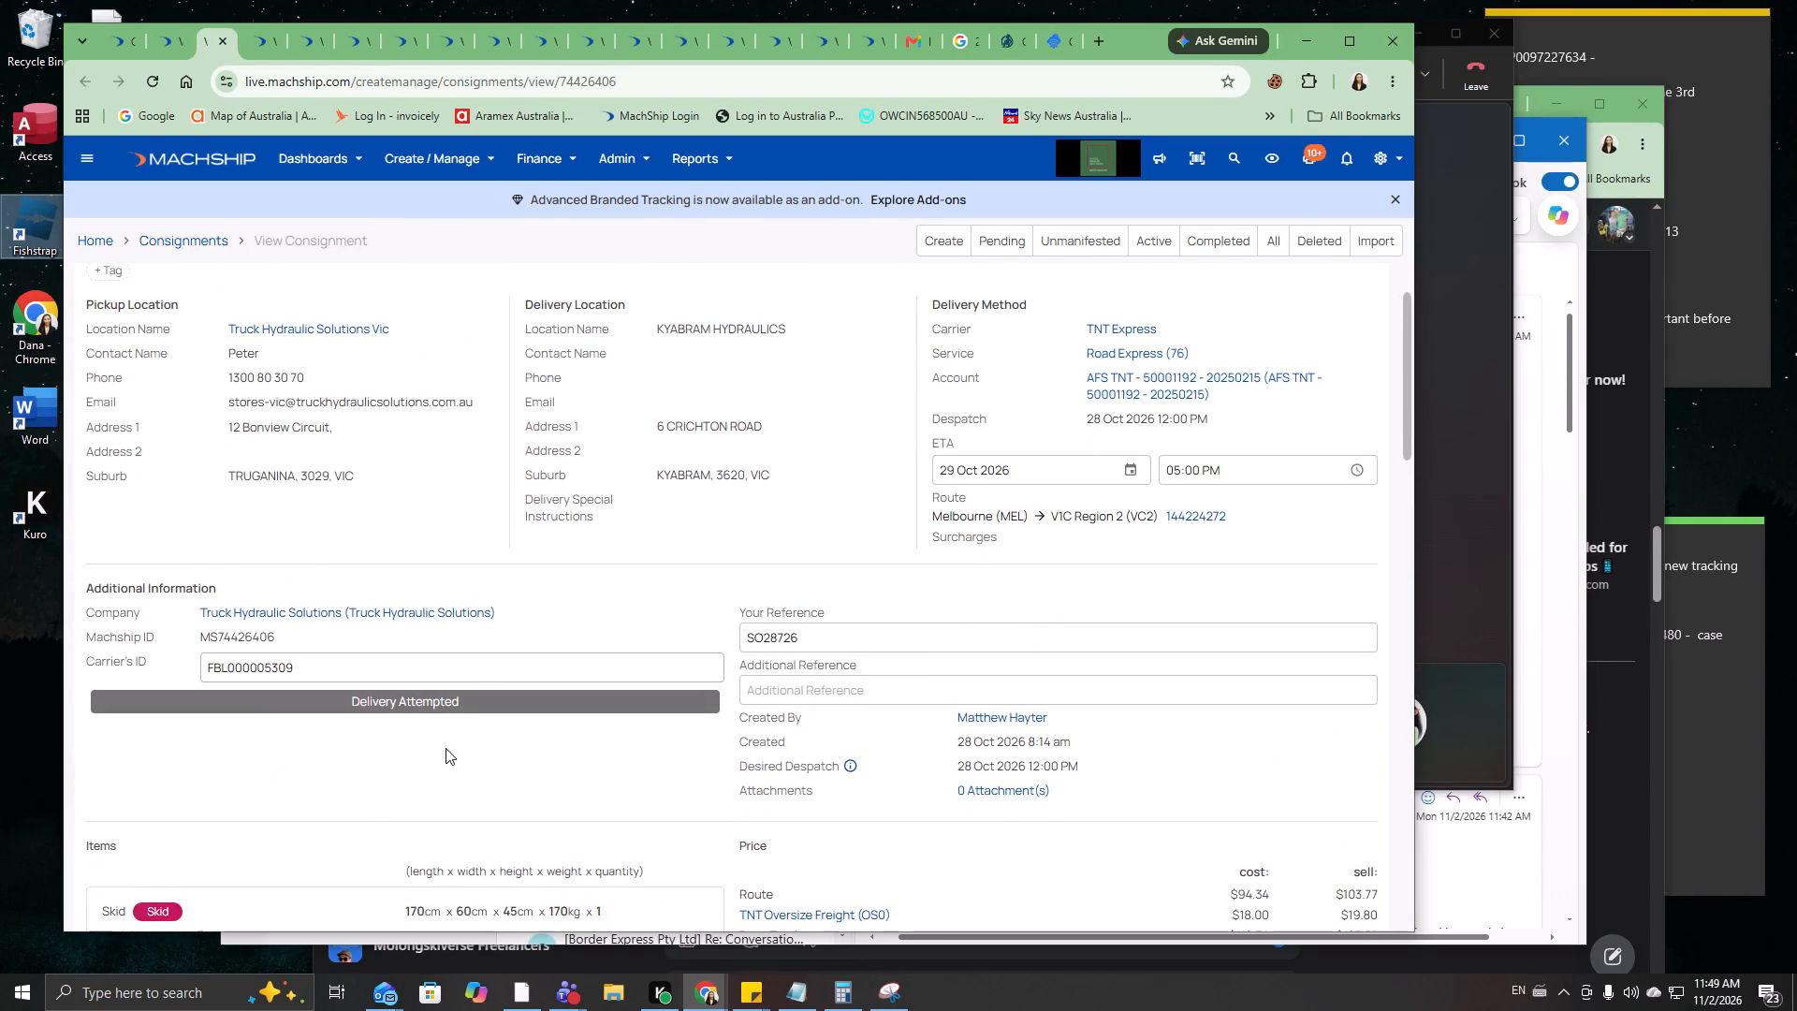
scroll(473, 774, "down", 8)
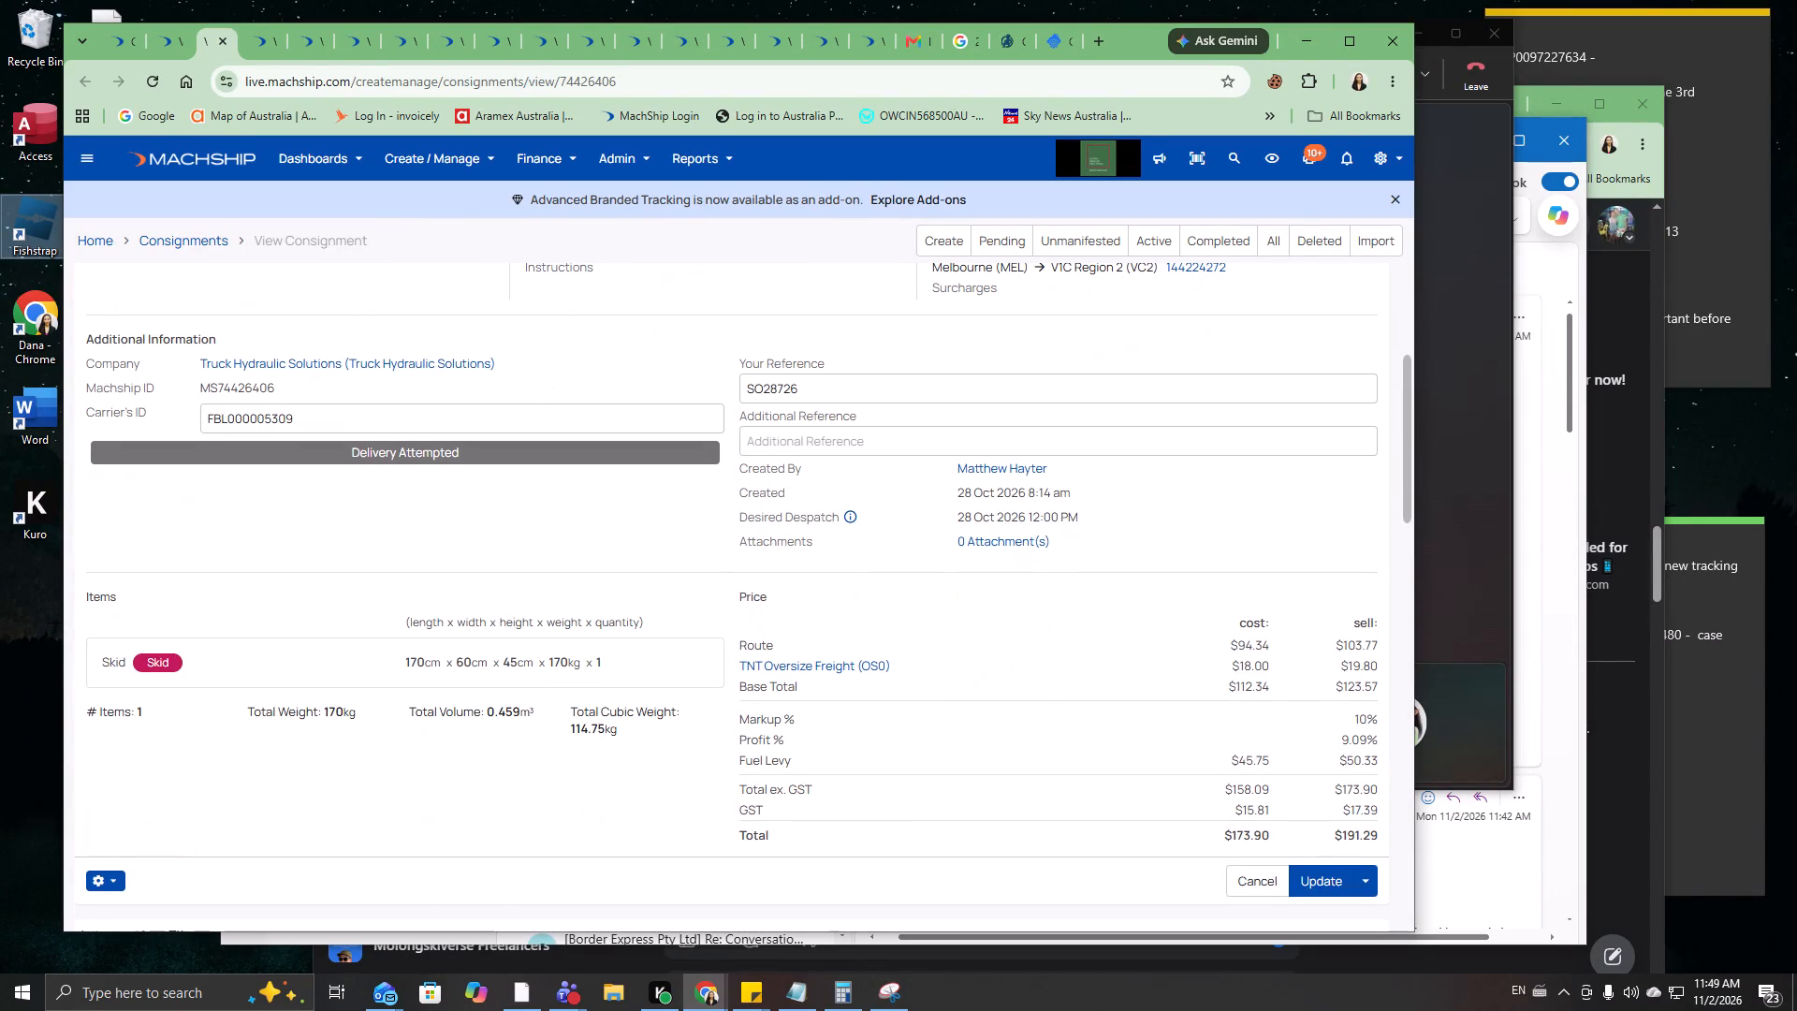
scroll(543, 659, "up", 12)
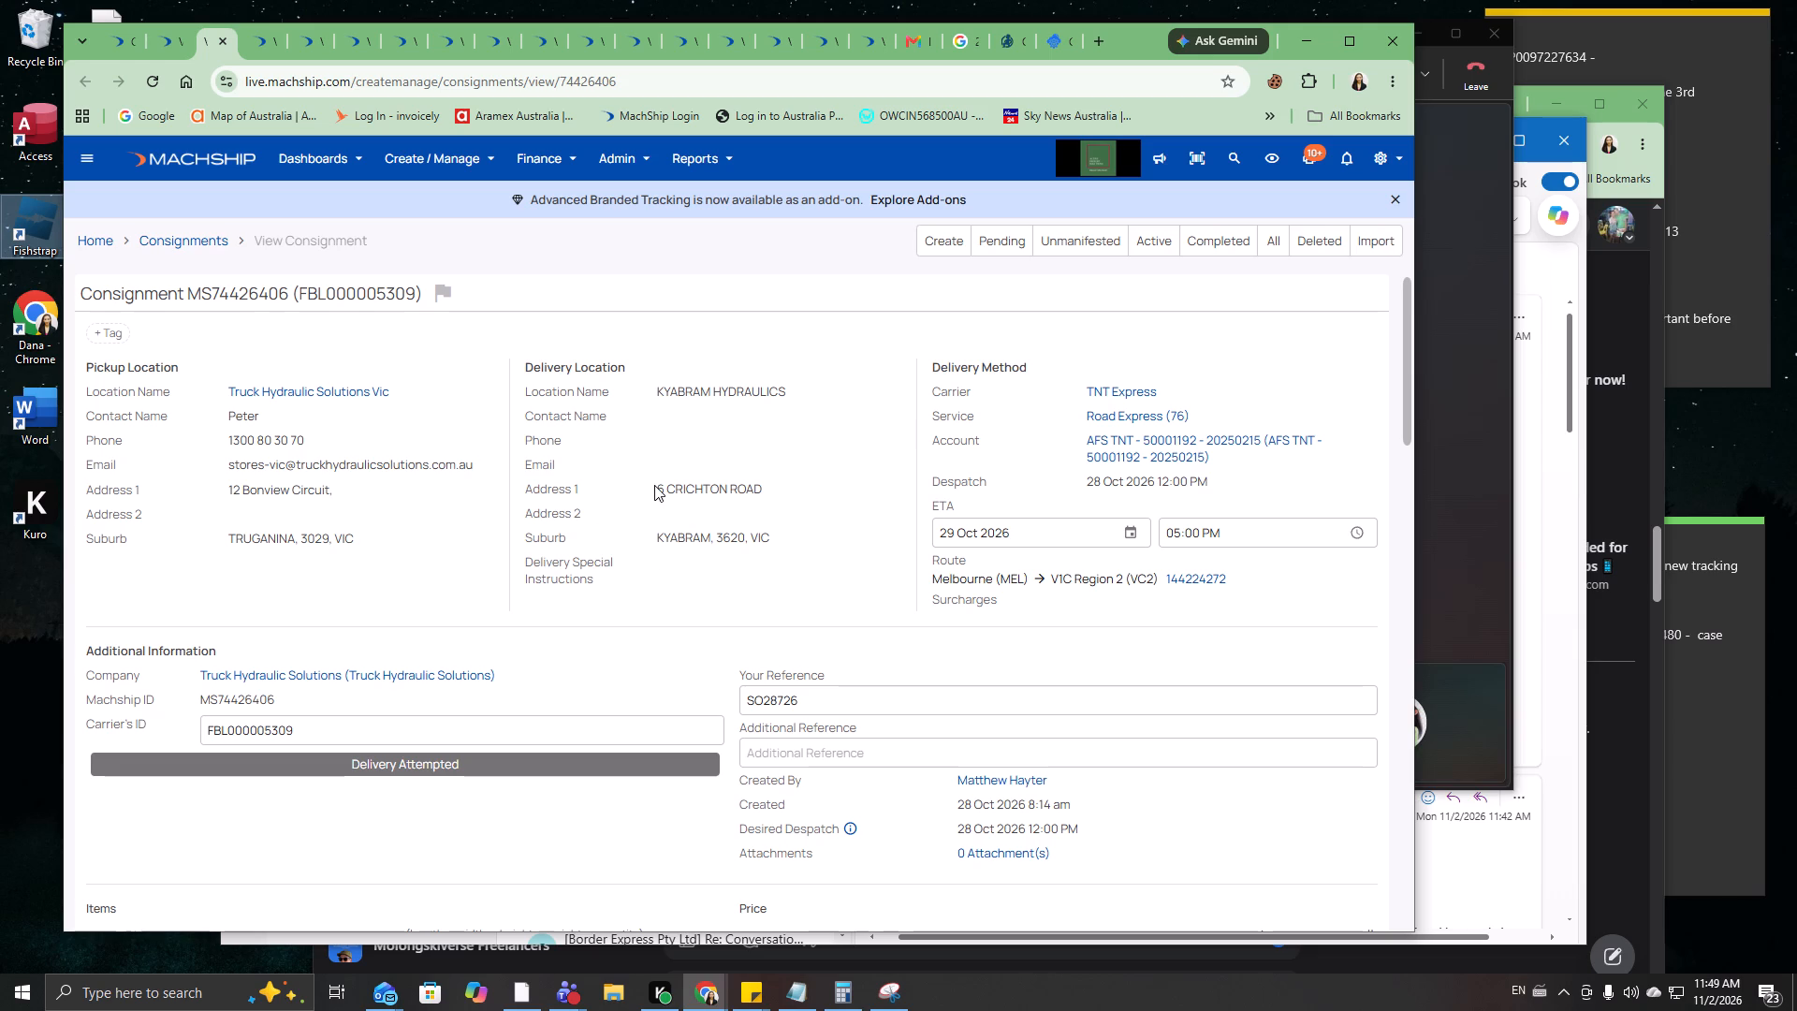
scroll(602, 604, "down", 5)
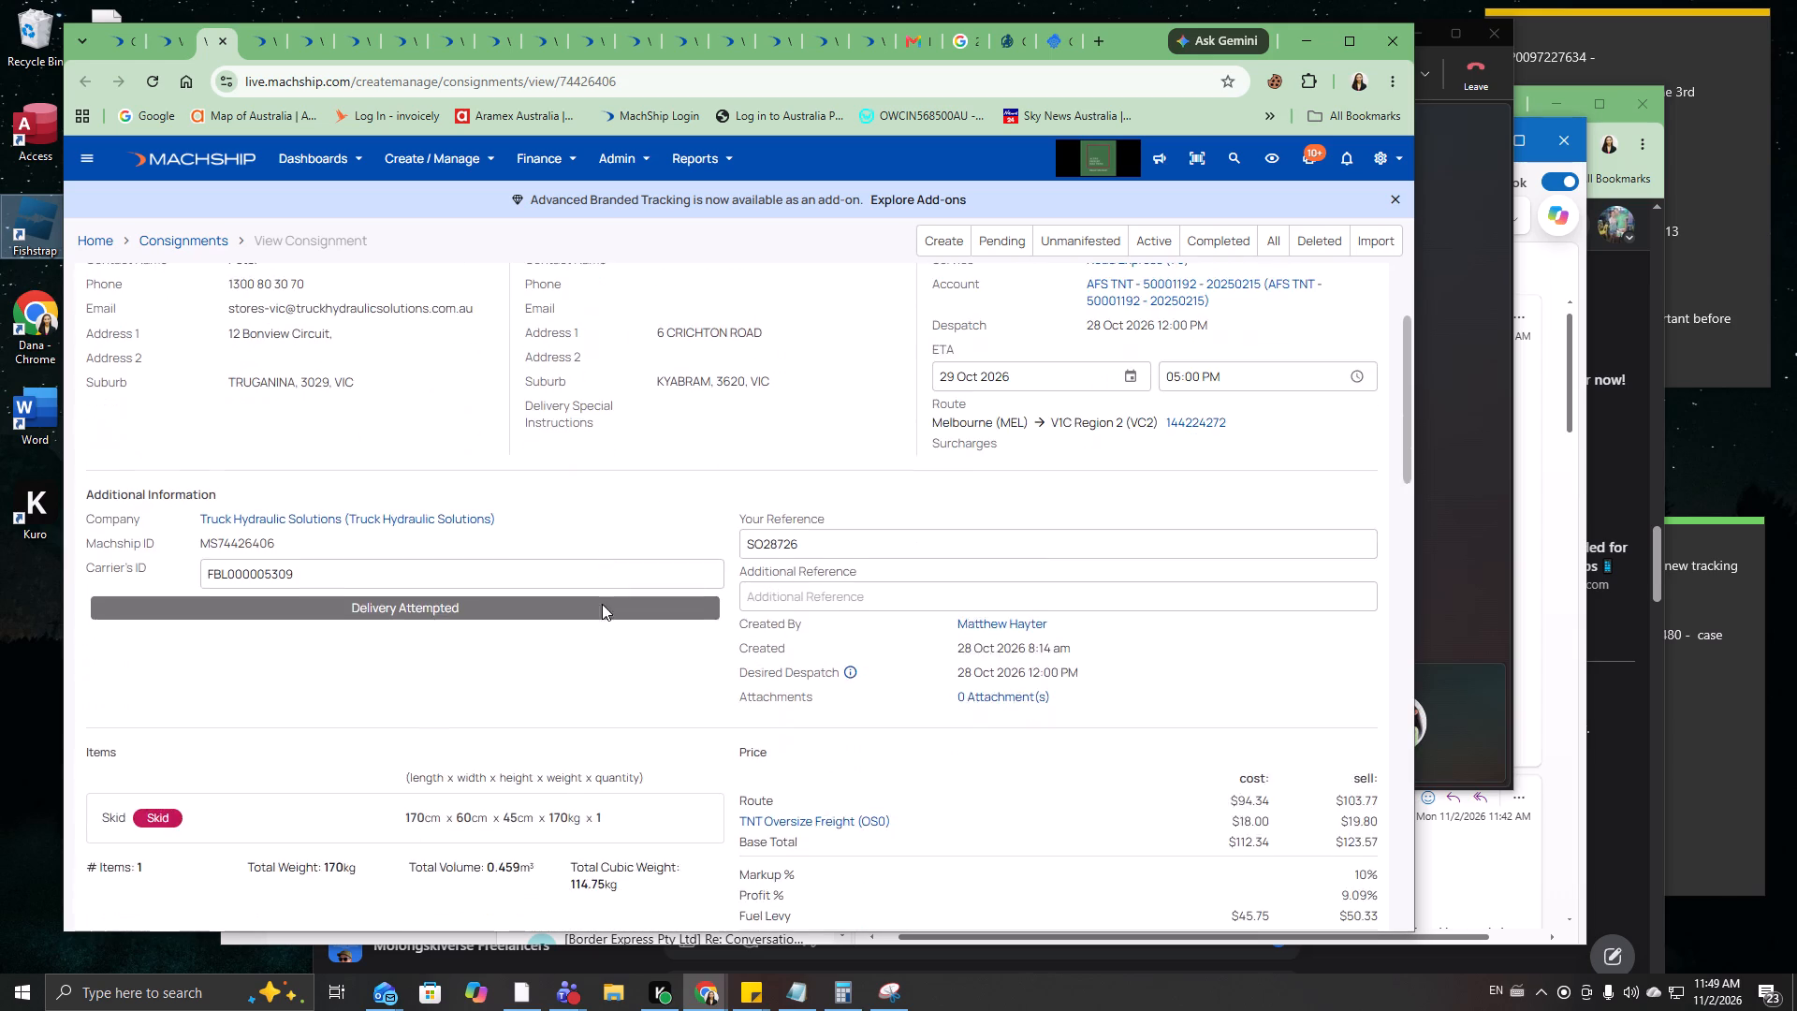
scroll(613, 649, "down", 16)
scroll(608, 668, "down", 7)
scroll(614, 678, "up", 1)
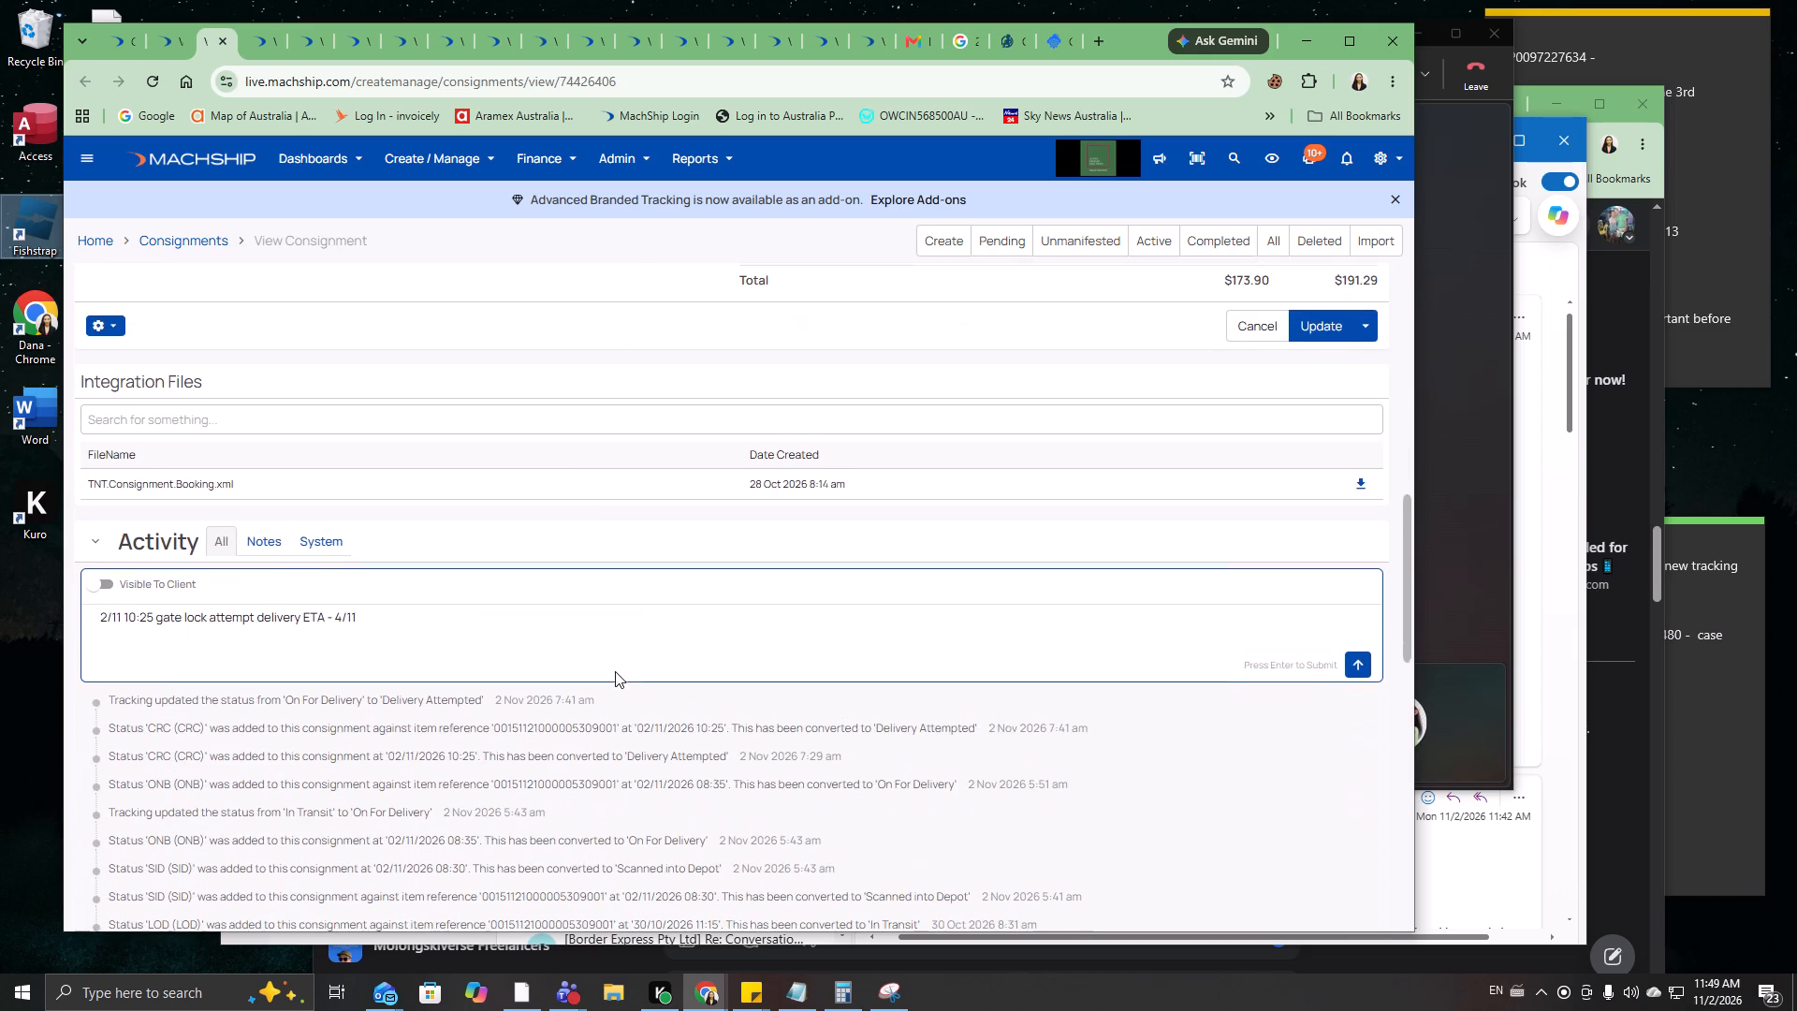
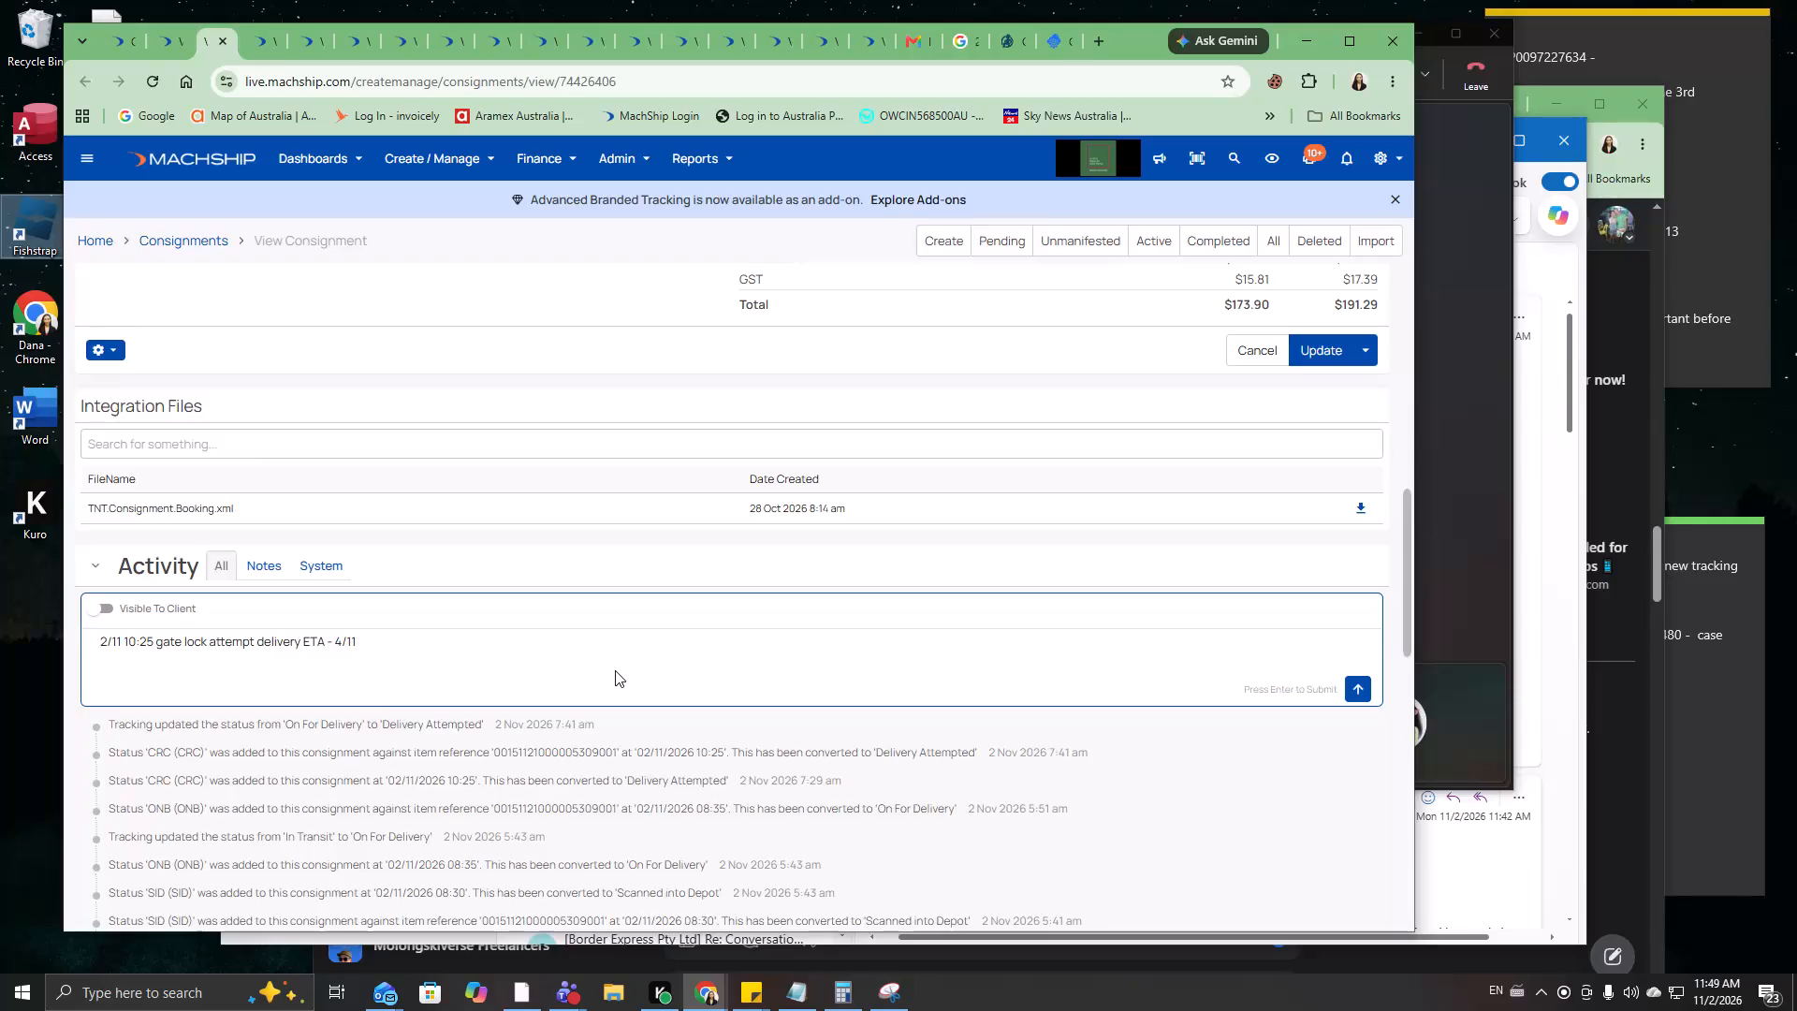
key("Return")
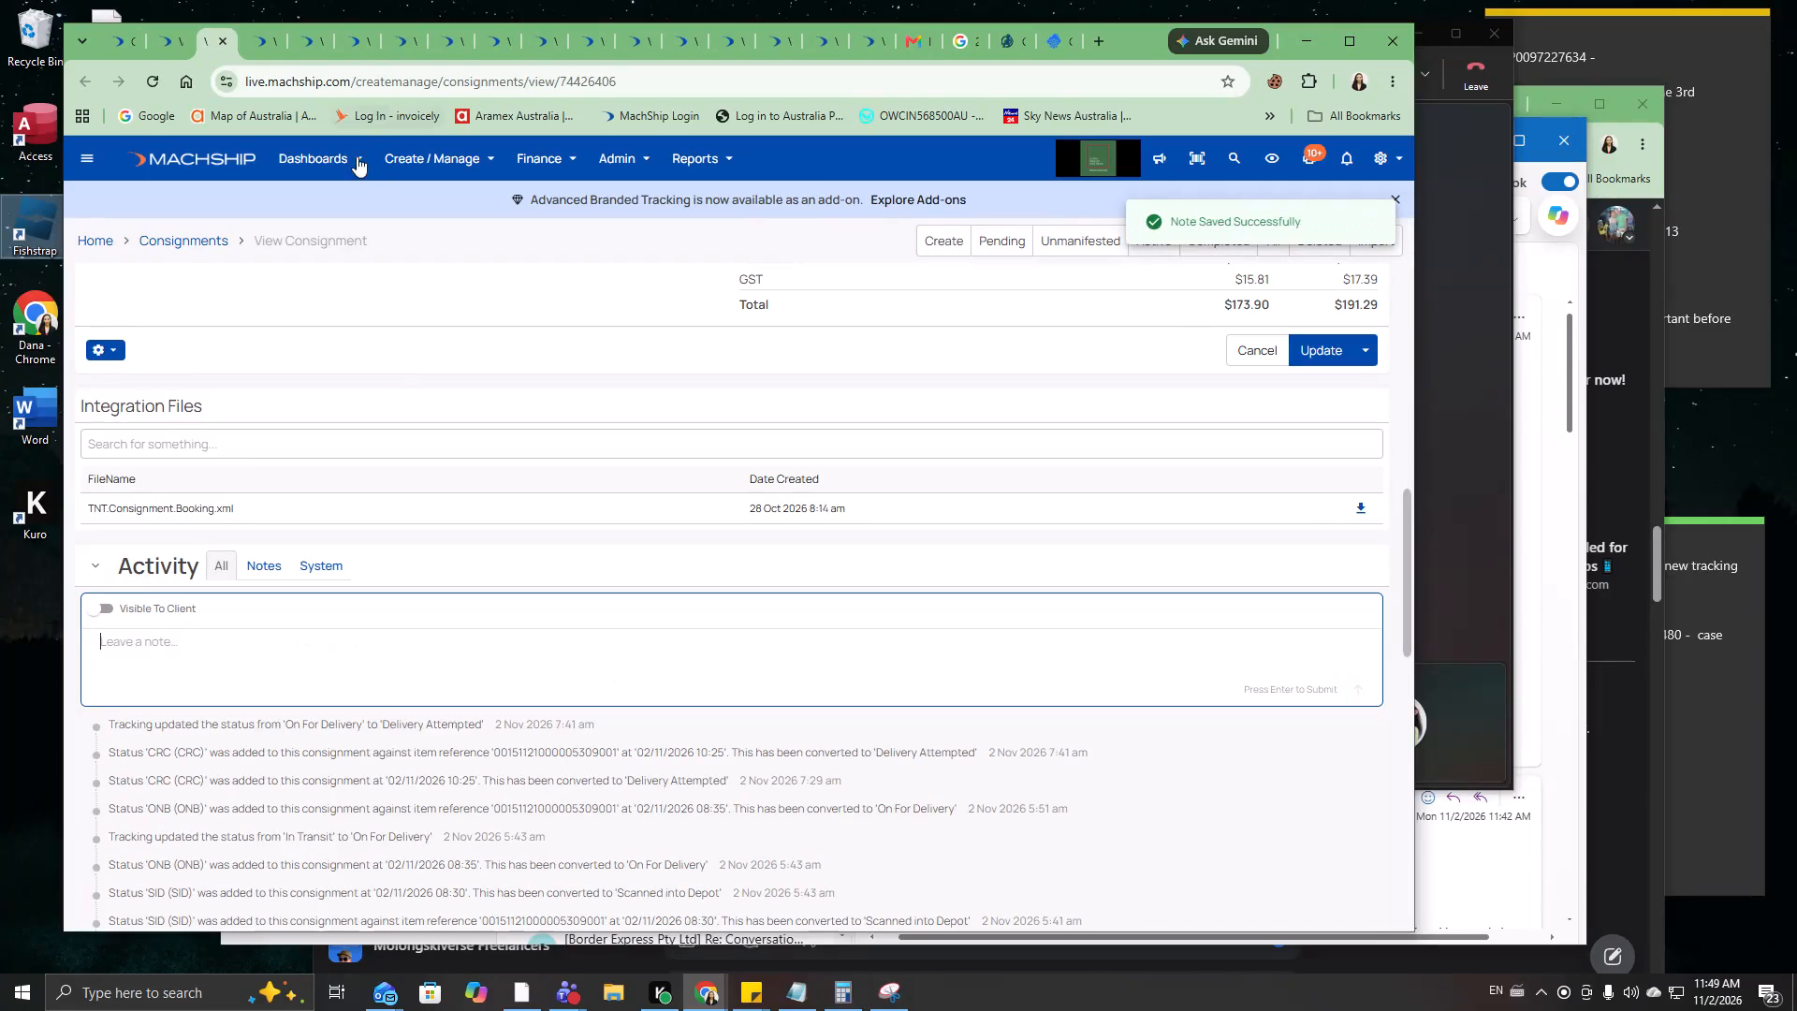
double_click(257, 53)
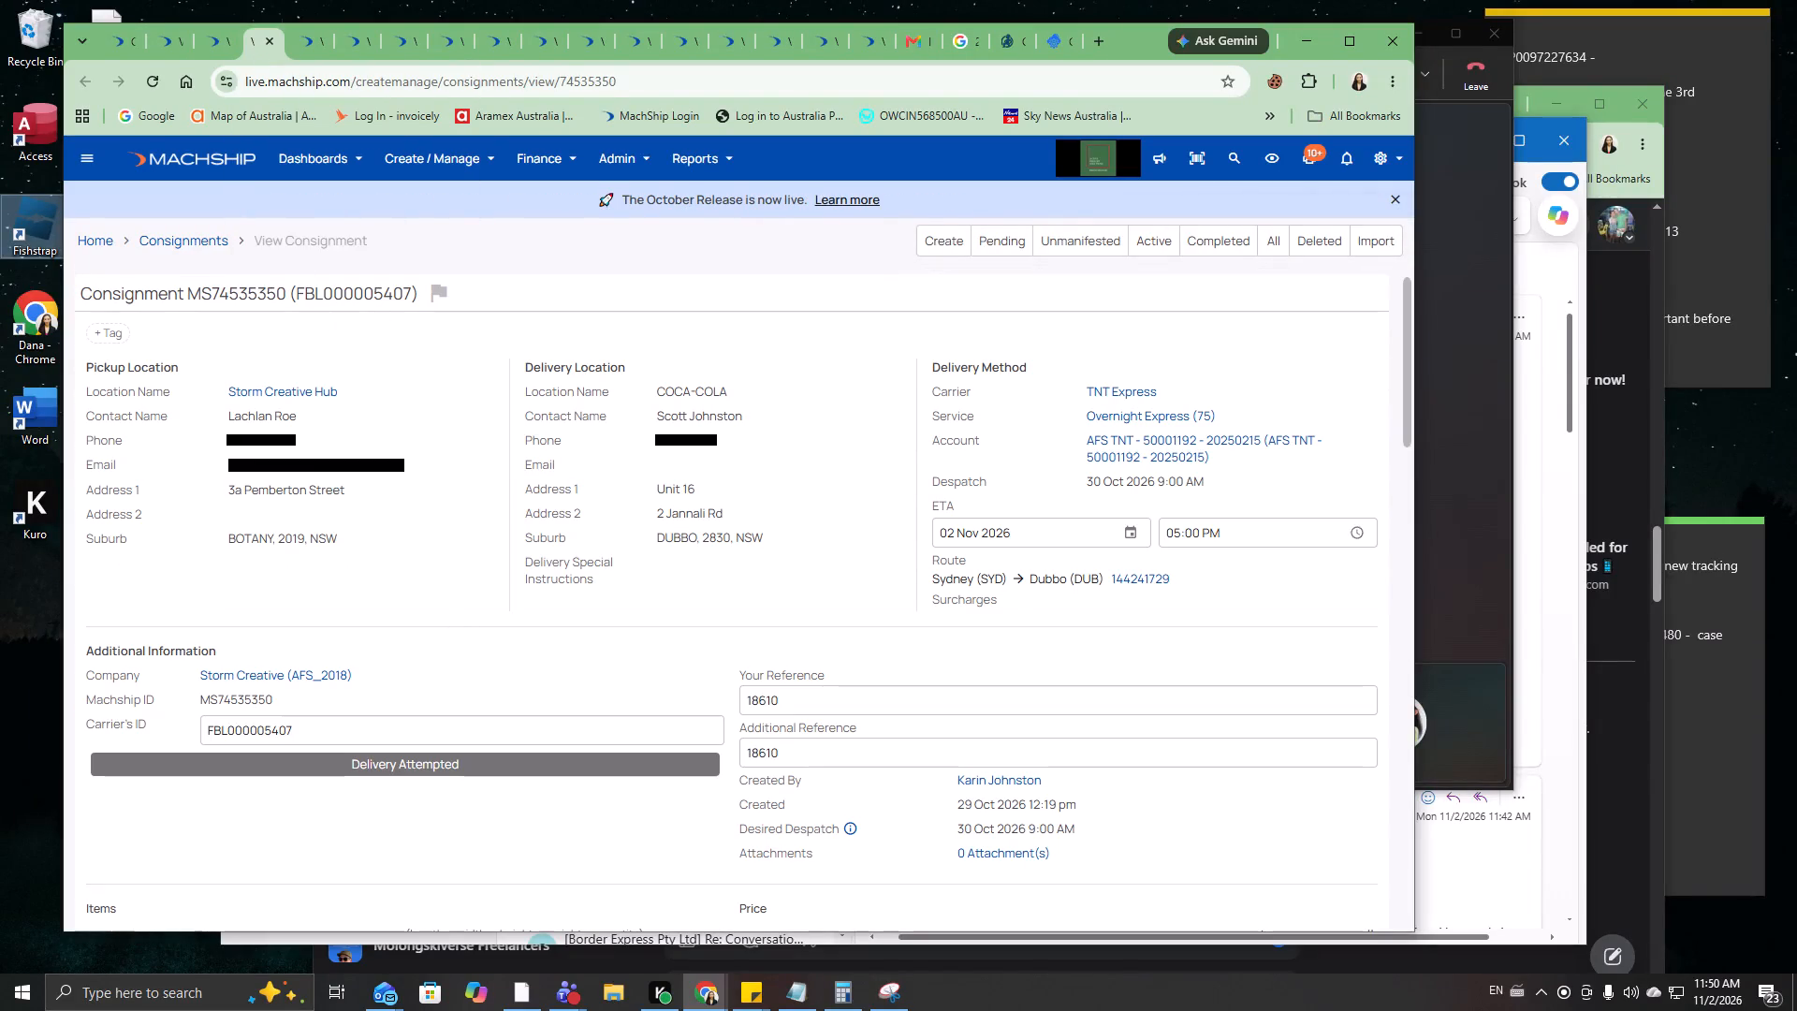
left_click_drag(372, 297, 390, 297)
scroll(780, 540, "down", 6)
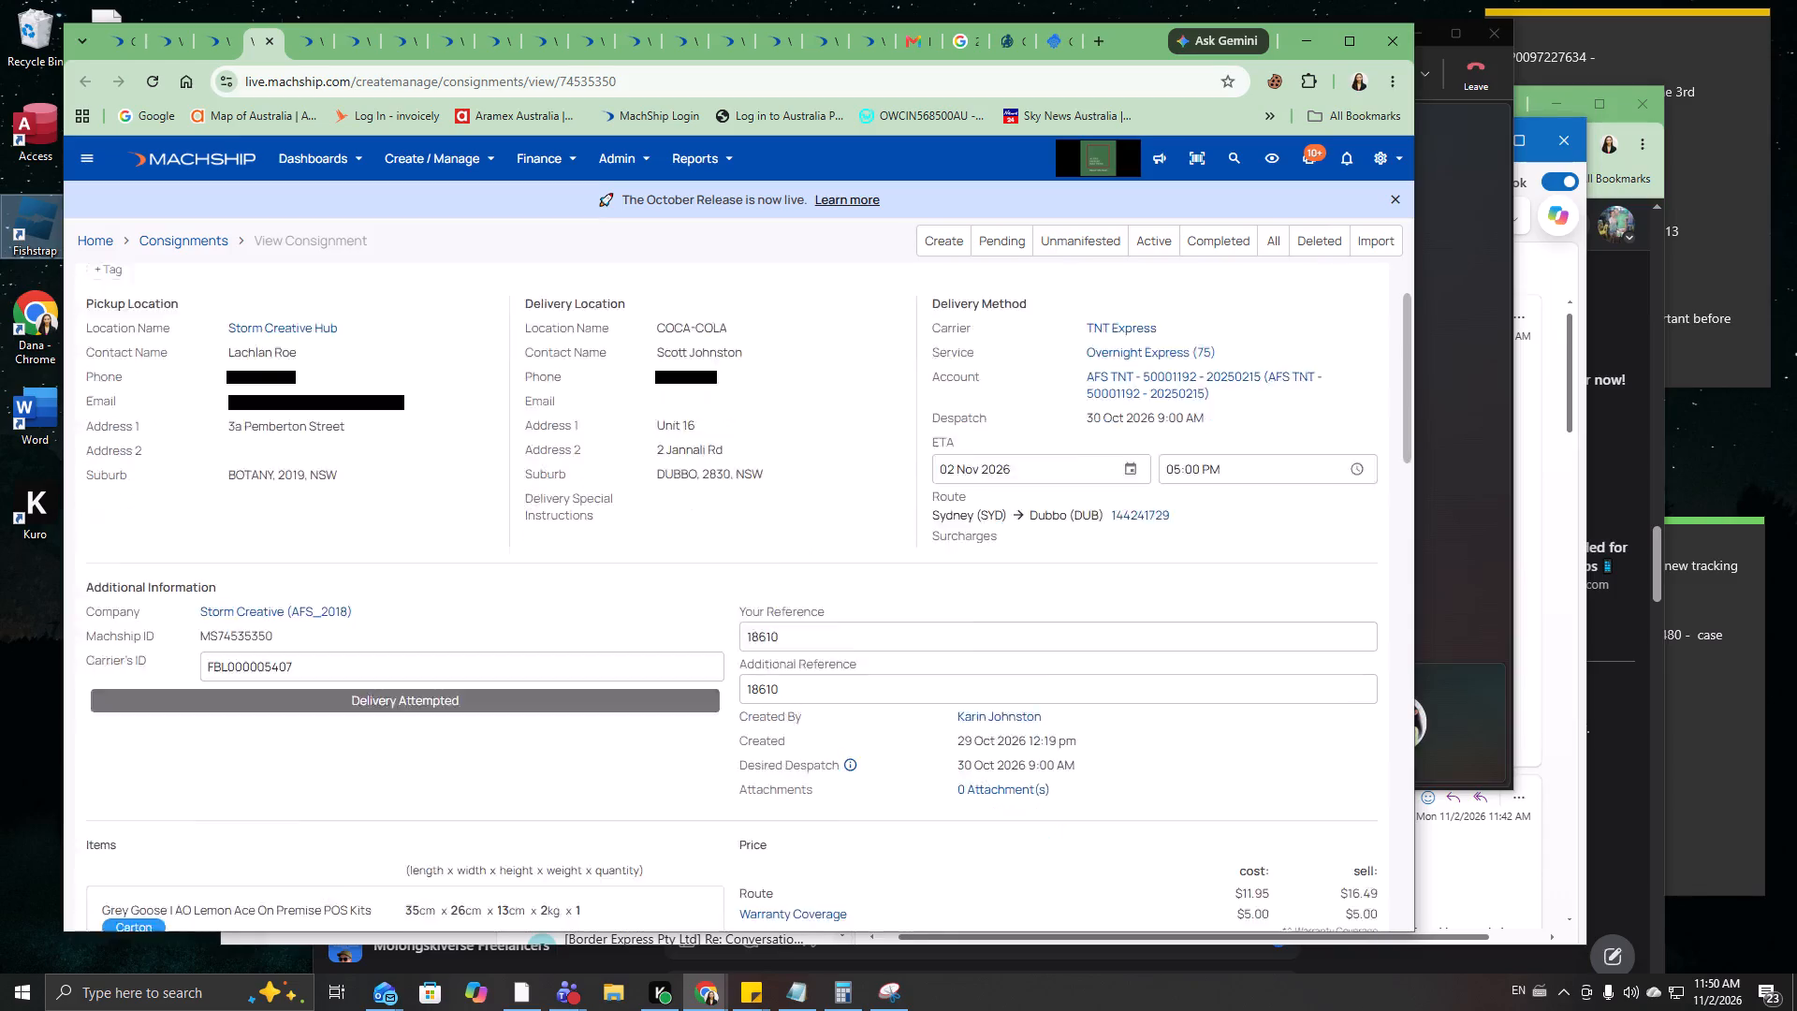
scroll(780, 566, "down", 7)
scroll(431, 539, "down", 15)
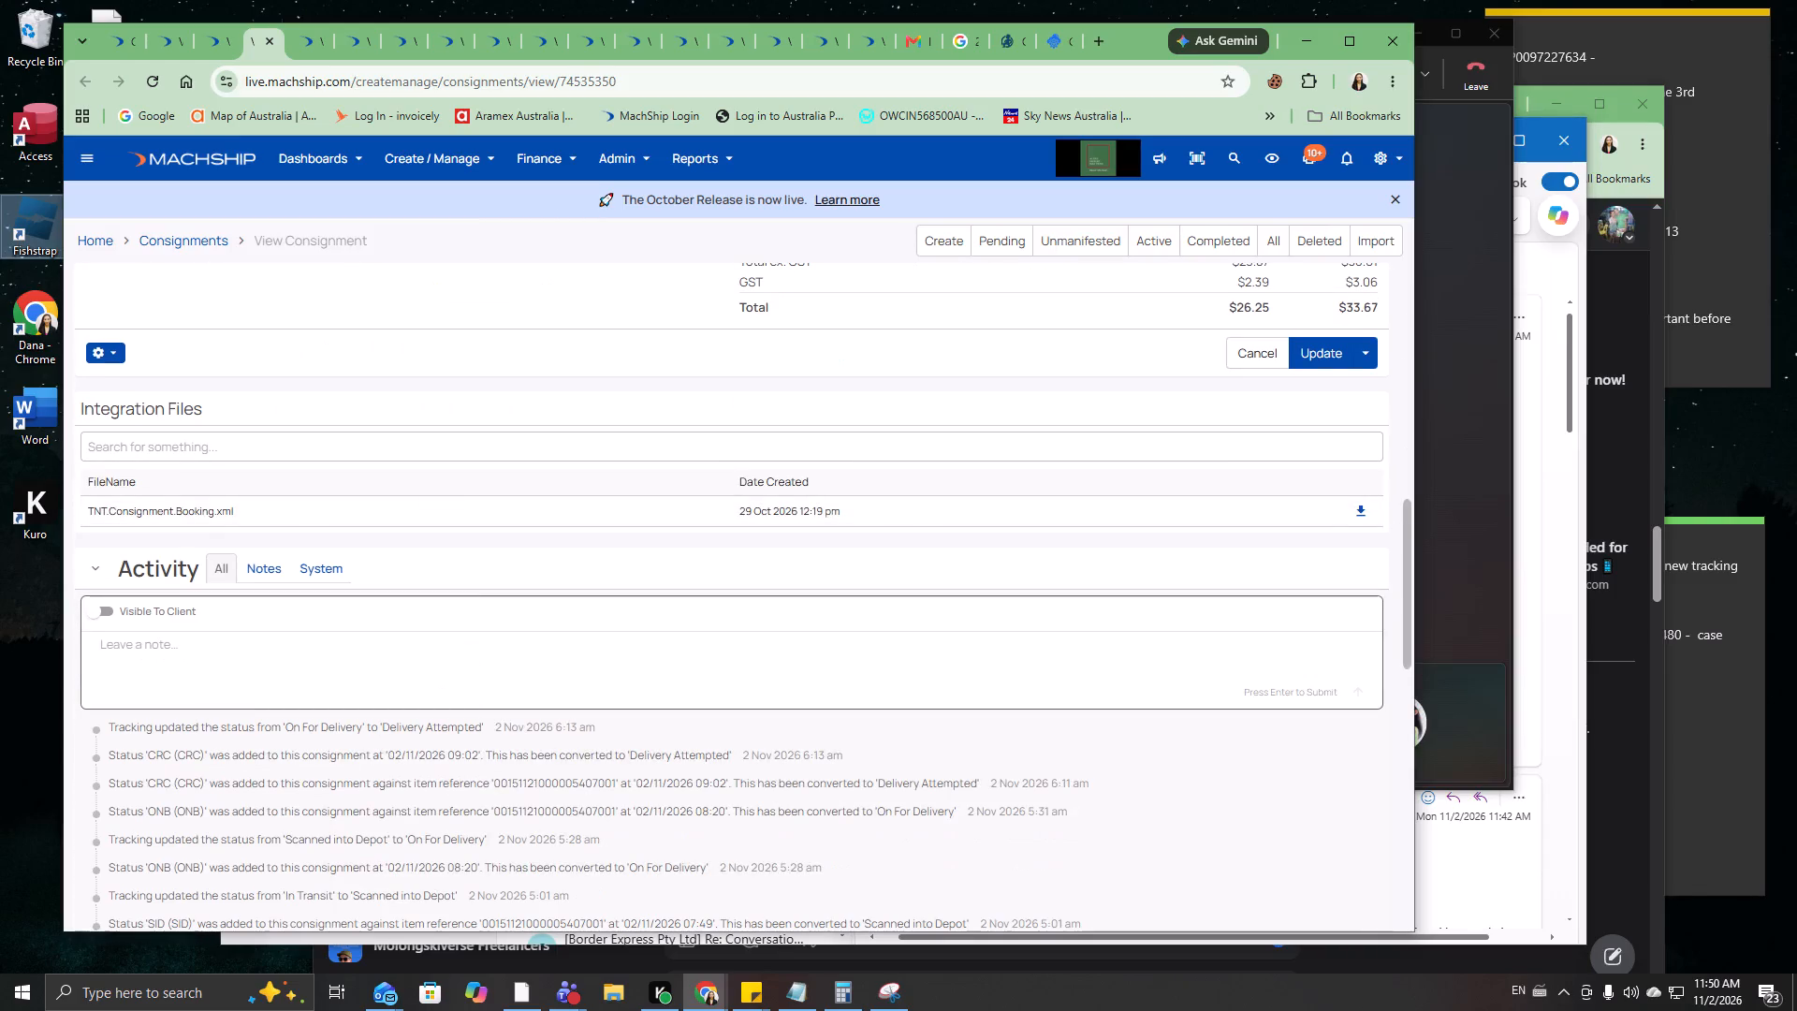
left_click_drag(604, 731, 504, 734)
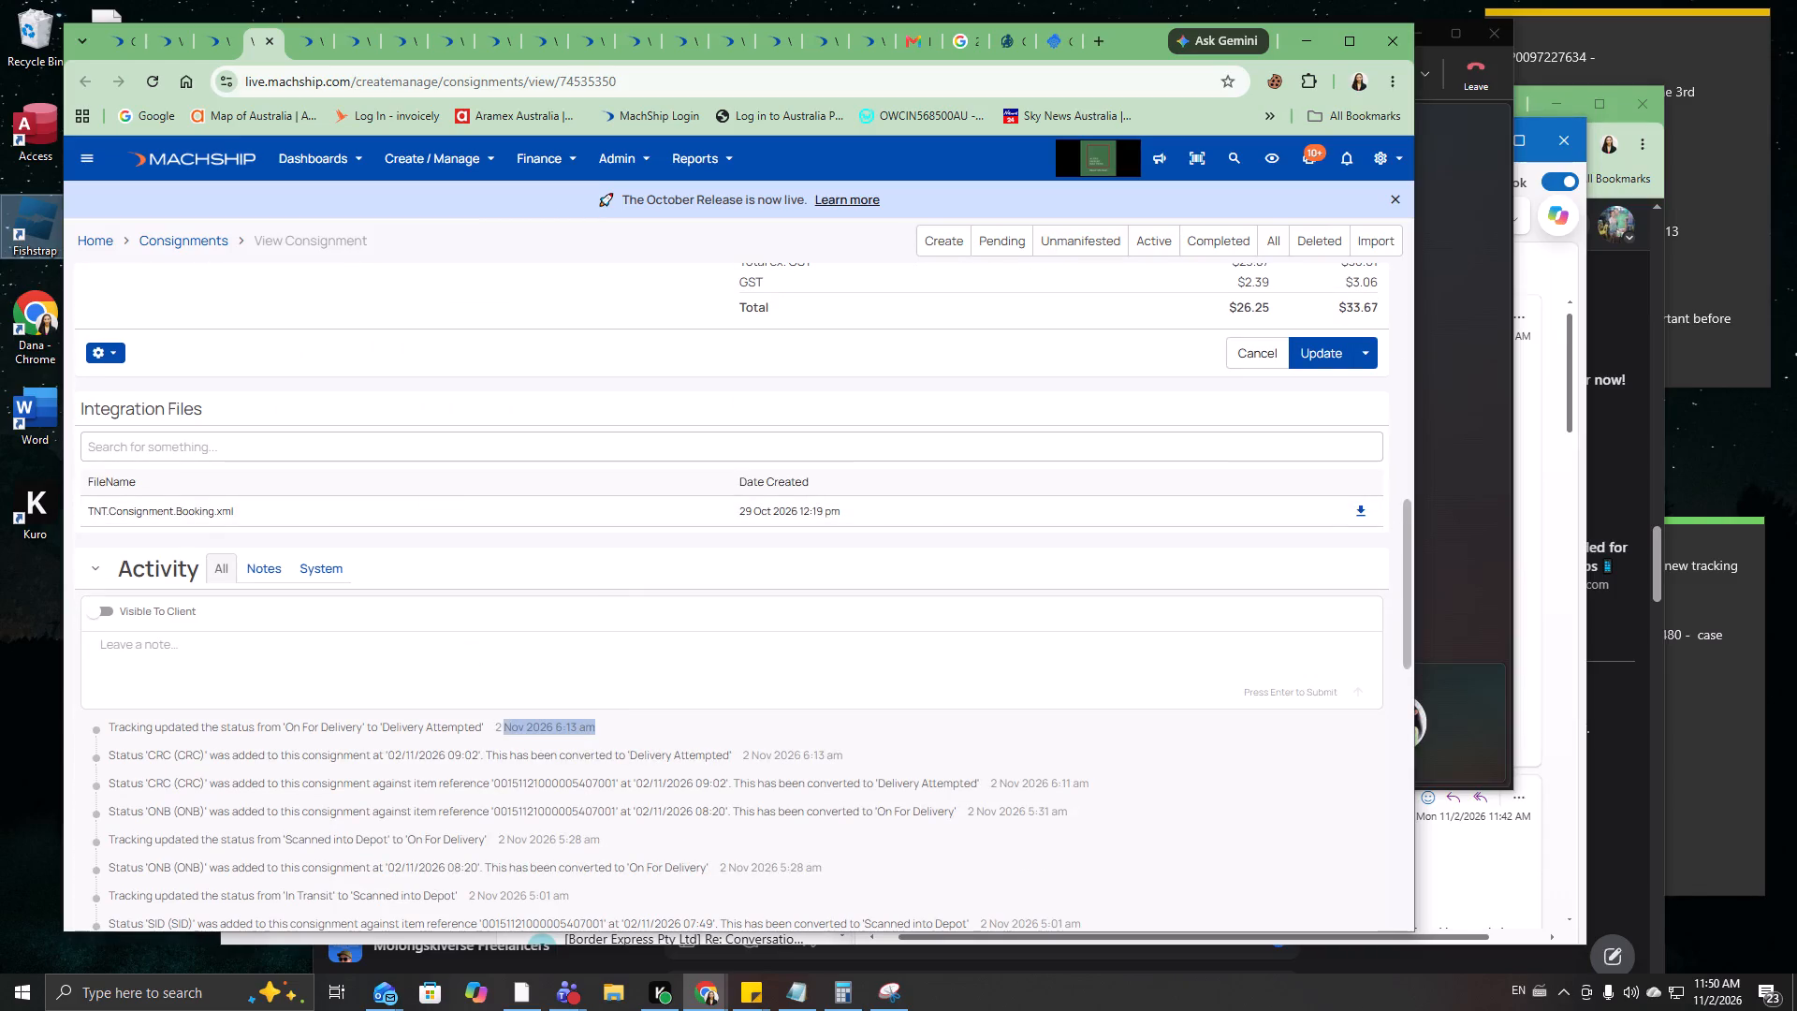
left_click_drag(504, 734, 116, 724)
left_click(139, 724)
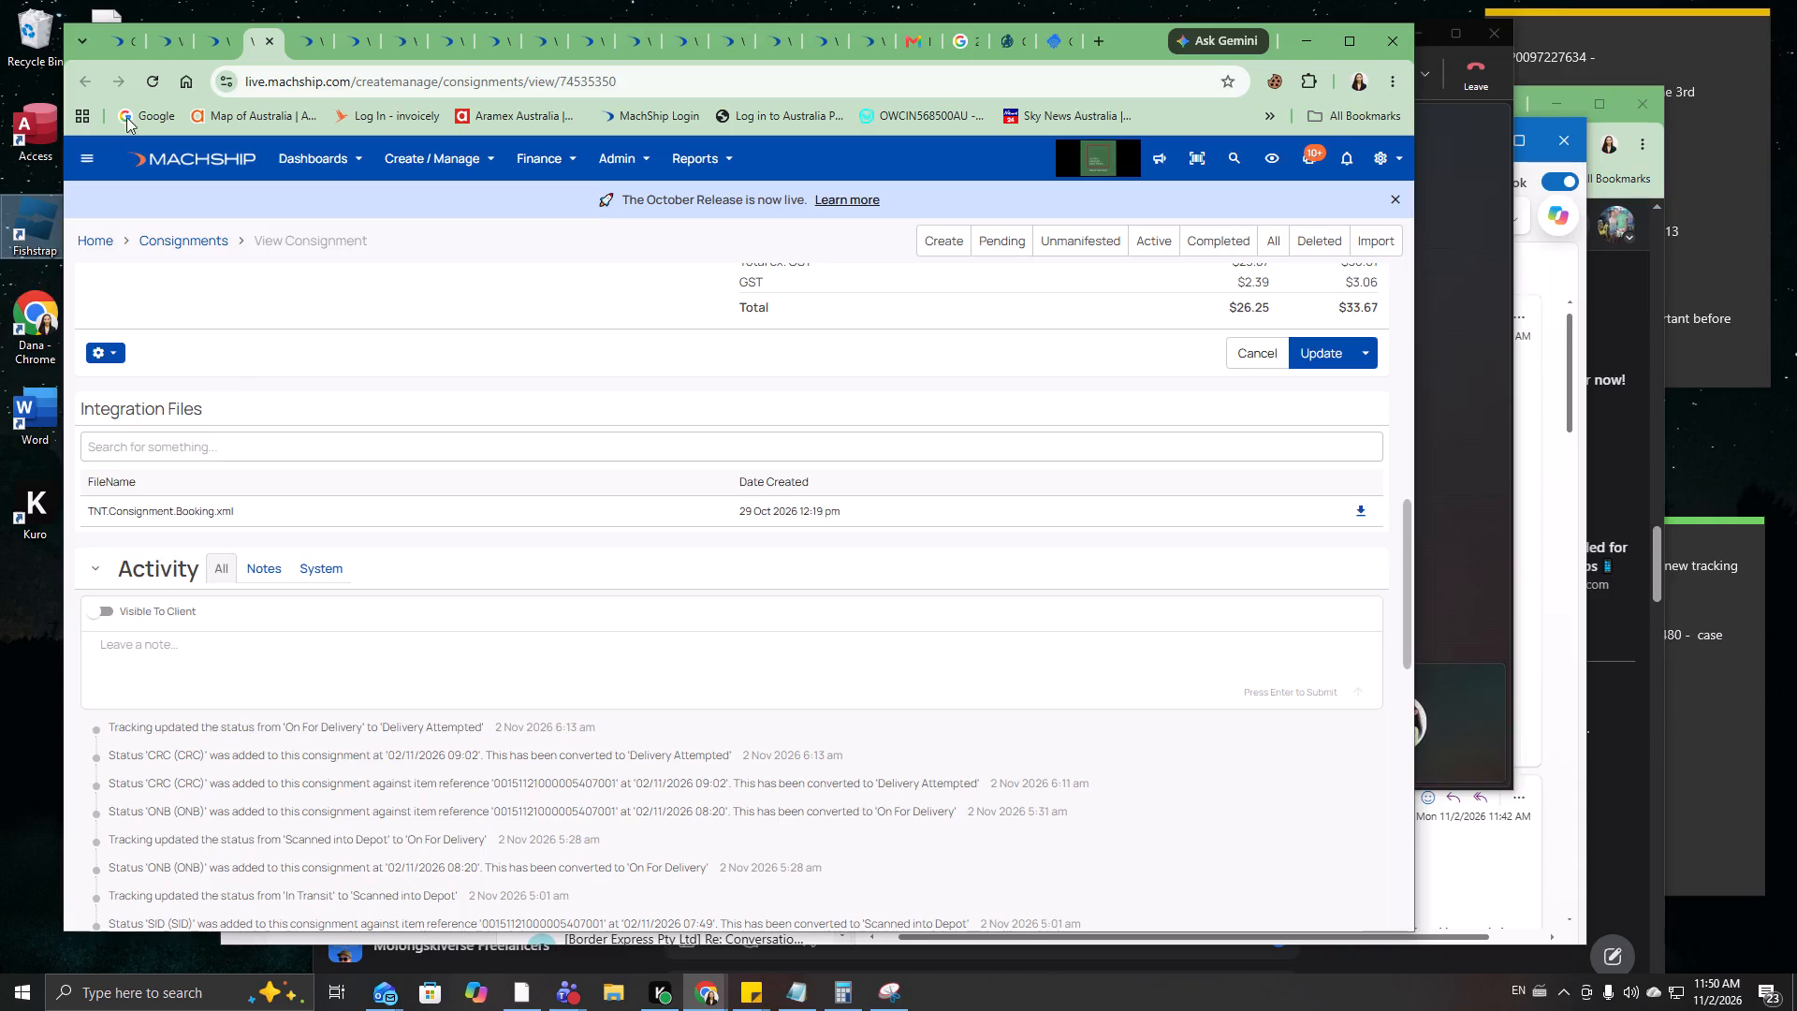
double_click(143, 90)
scroll(299, 754, "down", 20)
scroll(299, 754, "down", 4)
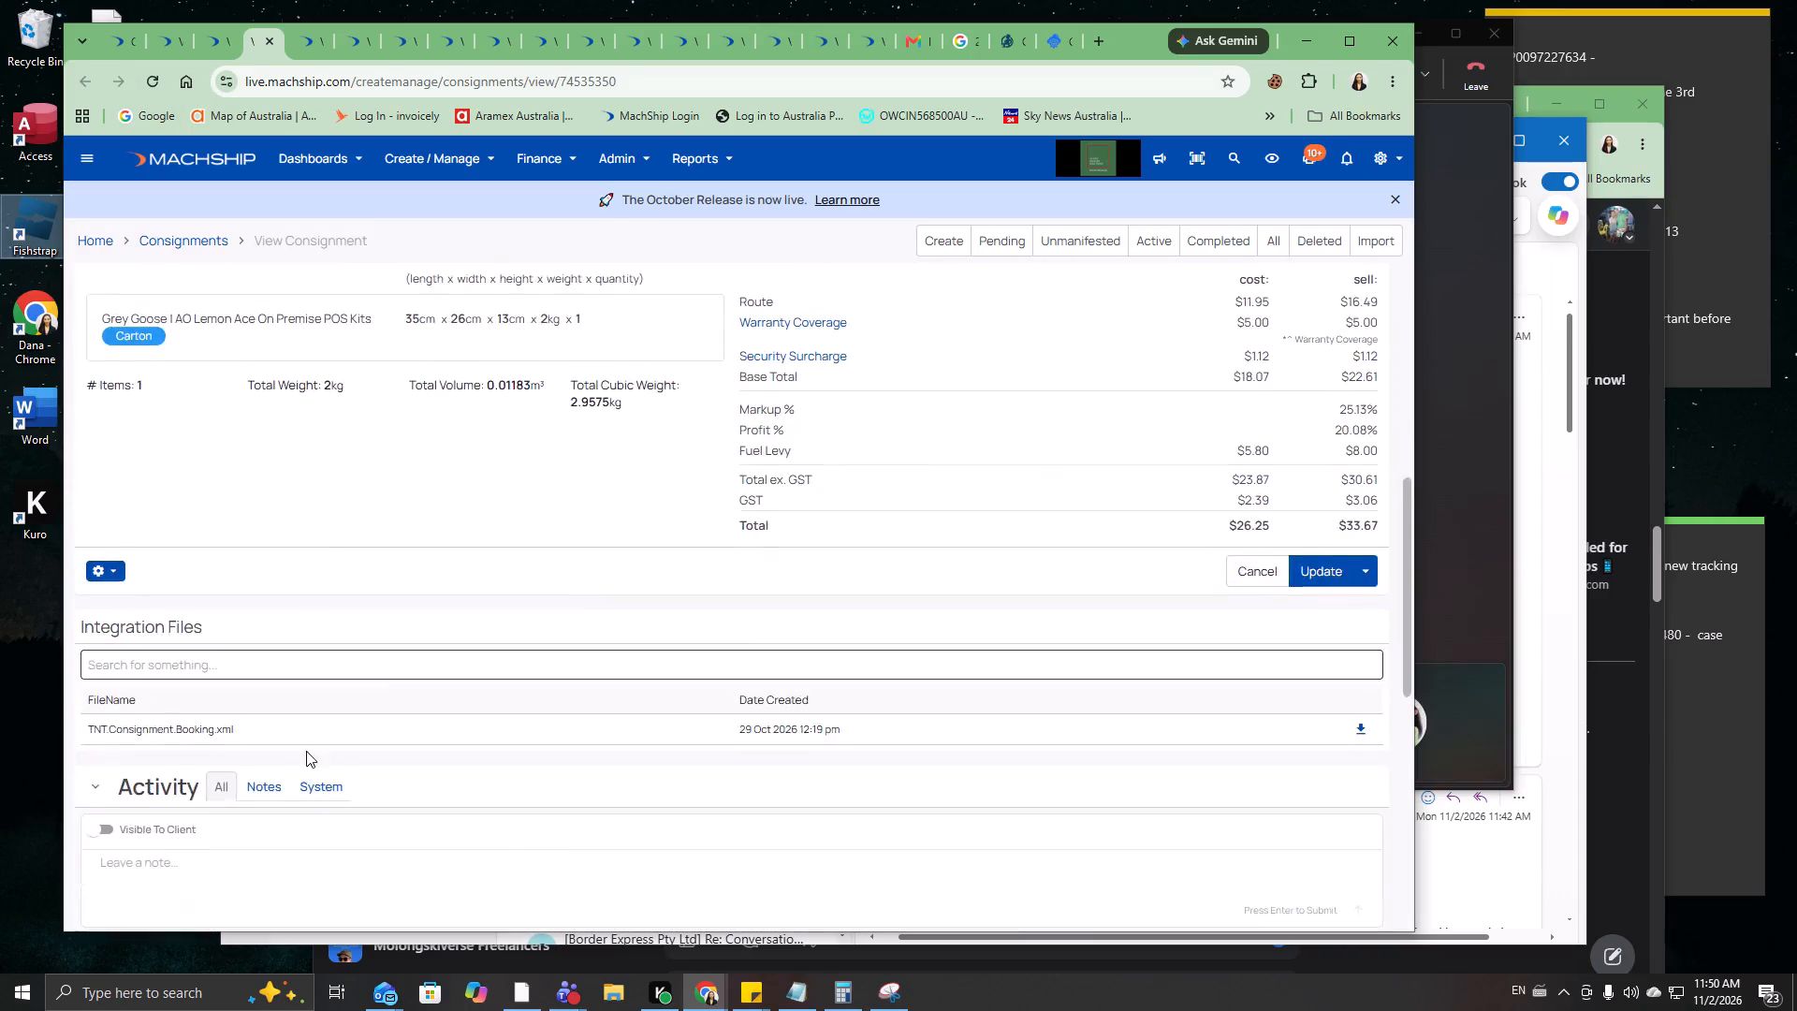
scroll(306, 751, "down", 2)
left_click(254, 717)
type("2/11 attempt delivery 9am")
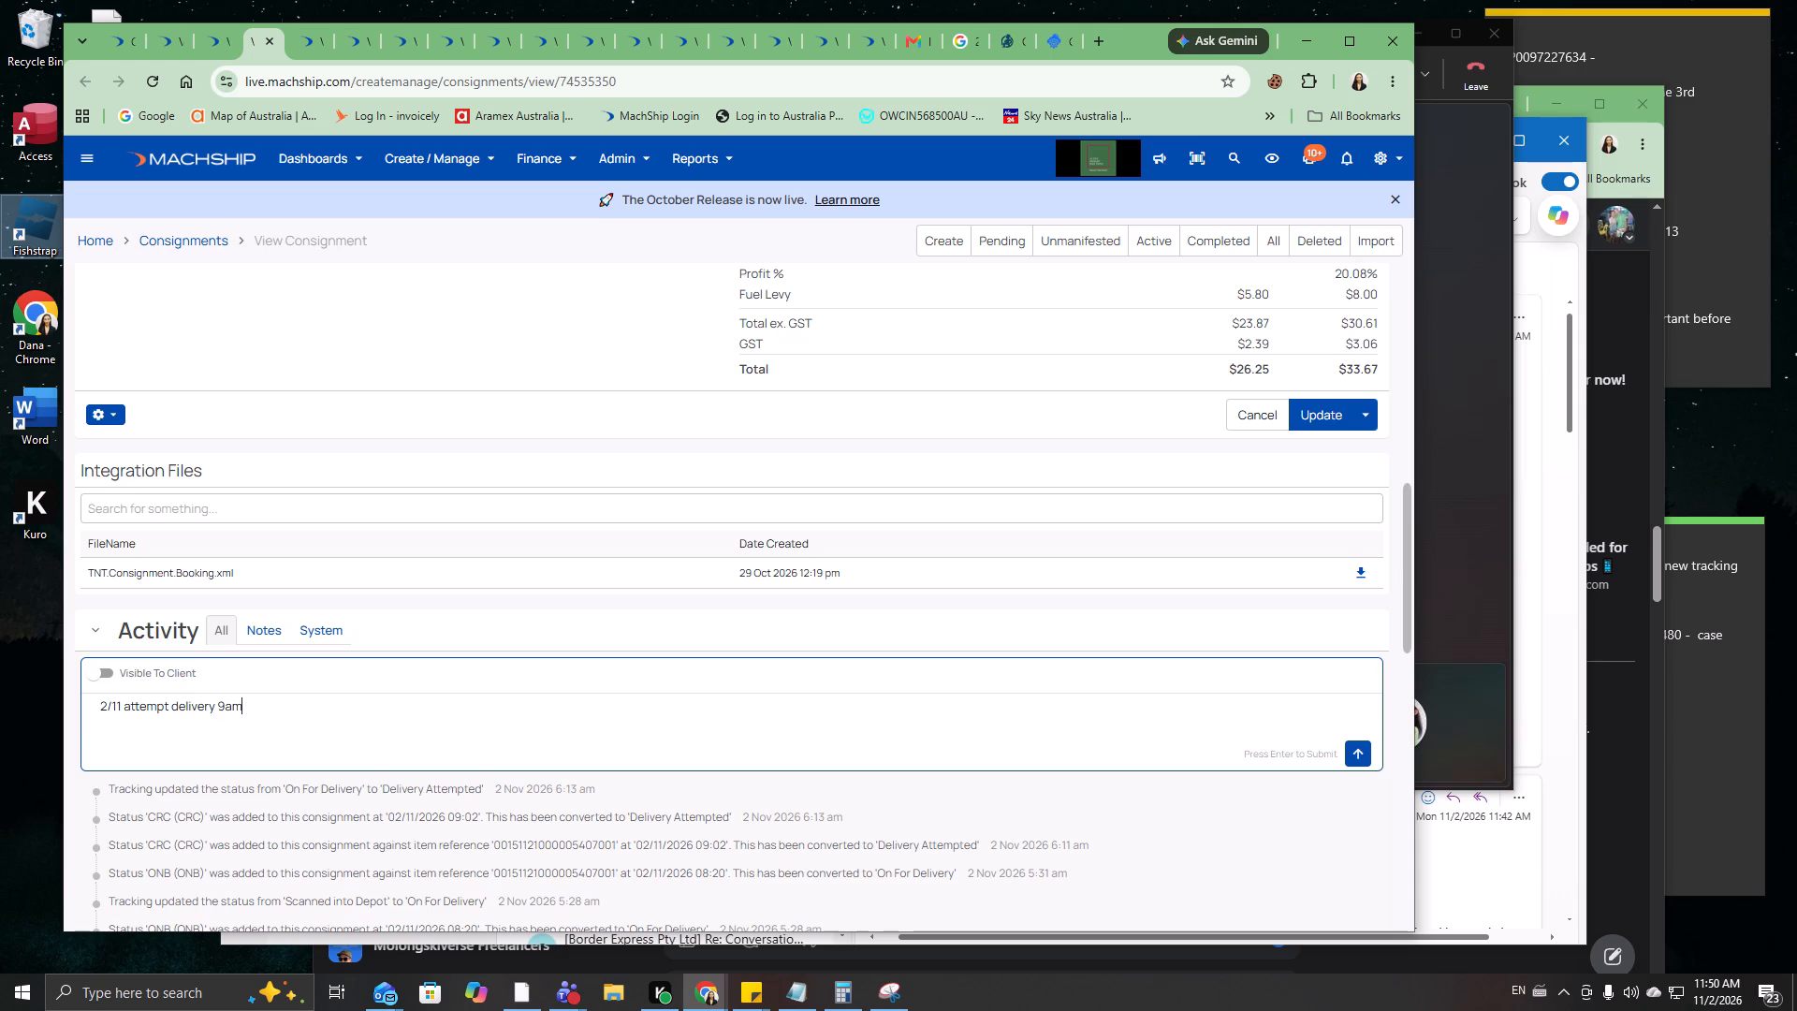
key("space")
type("area close - inform shipper")
key("Return")
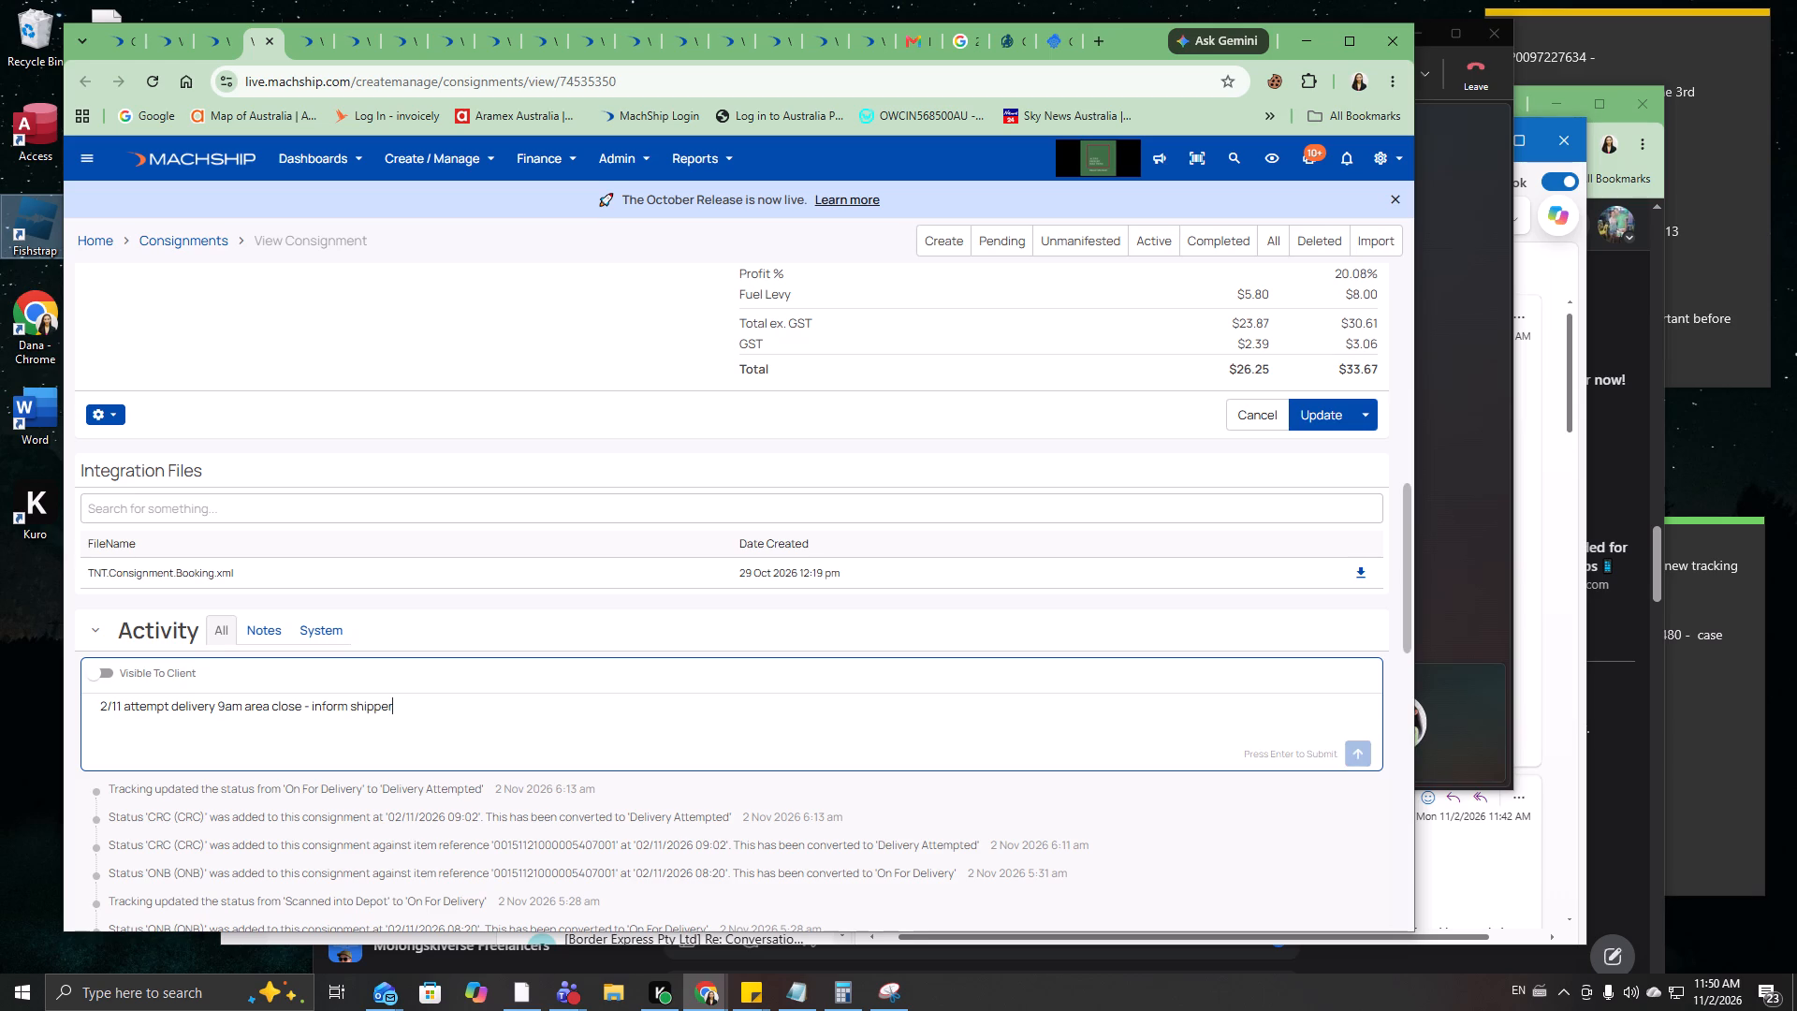
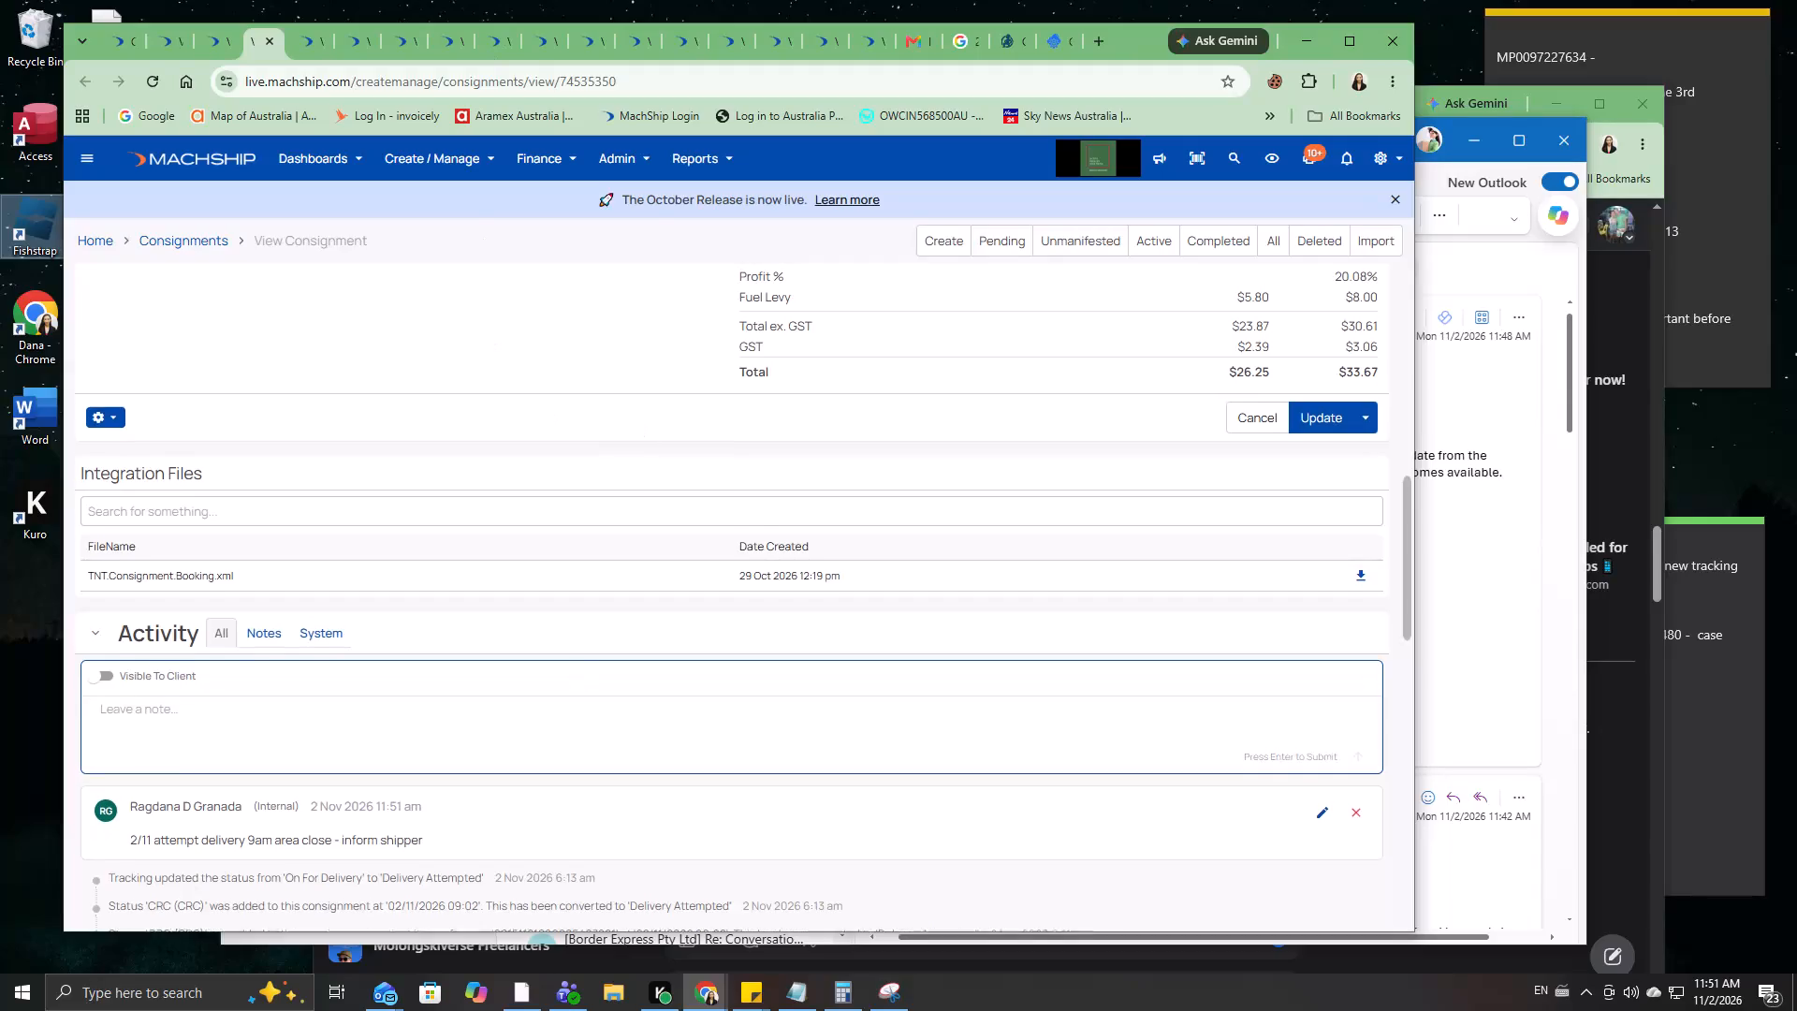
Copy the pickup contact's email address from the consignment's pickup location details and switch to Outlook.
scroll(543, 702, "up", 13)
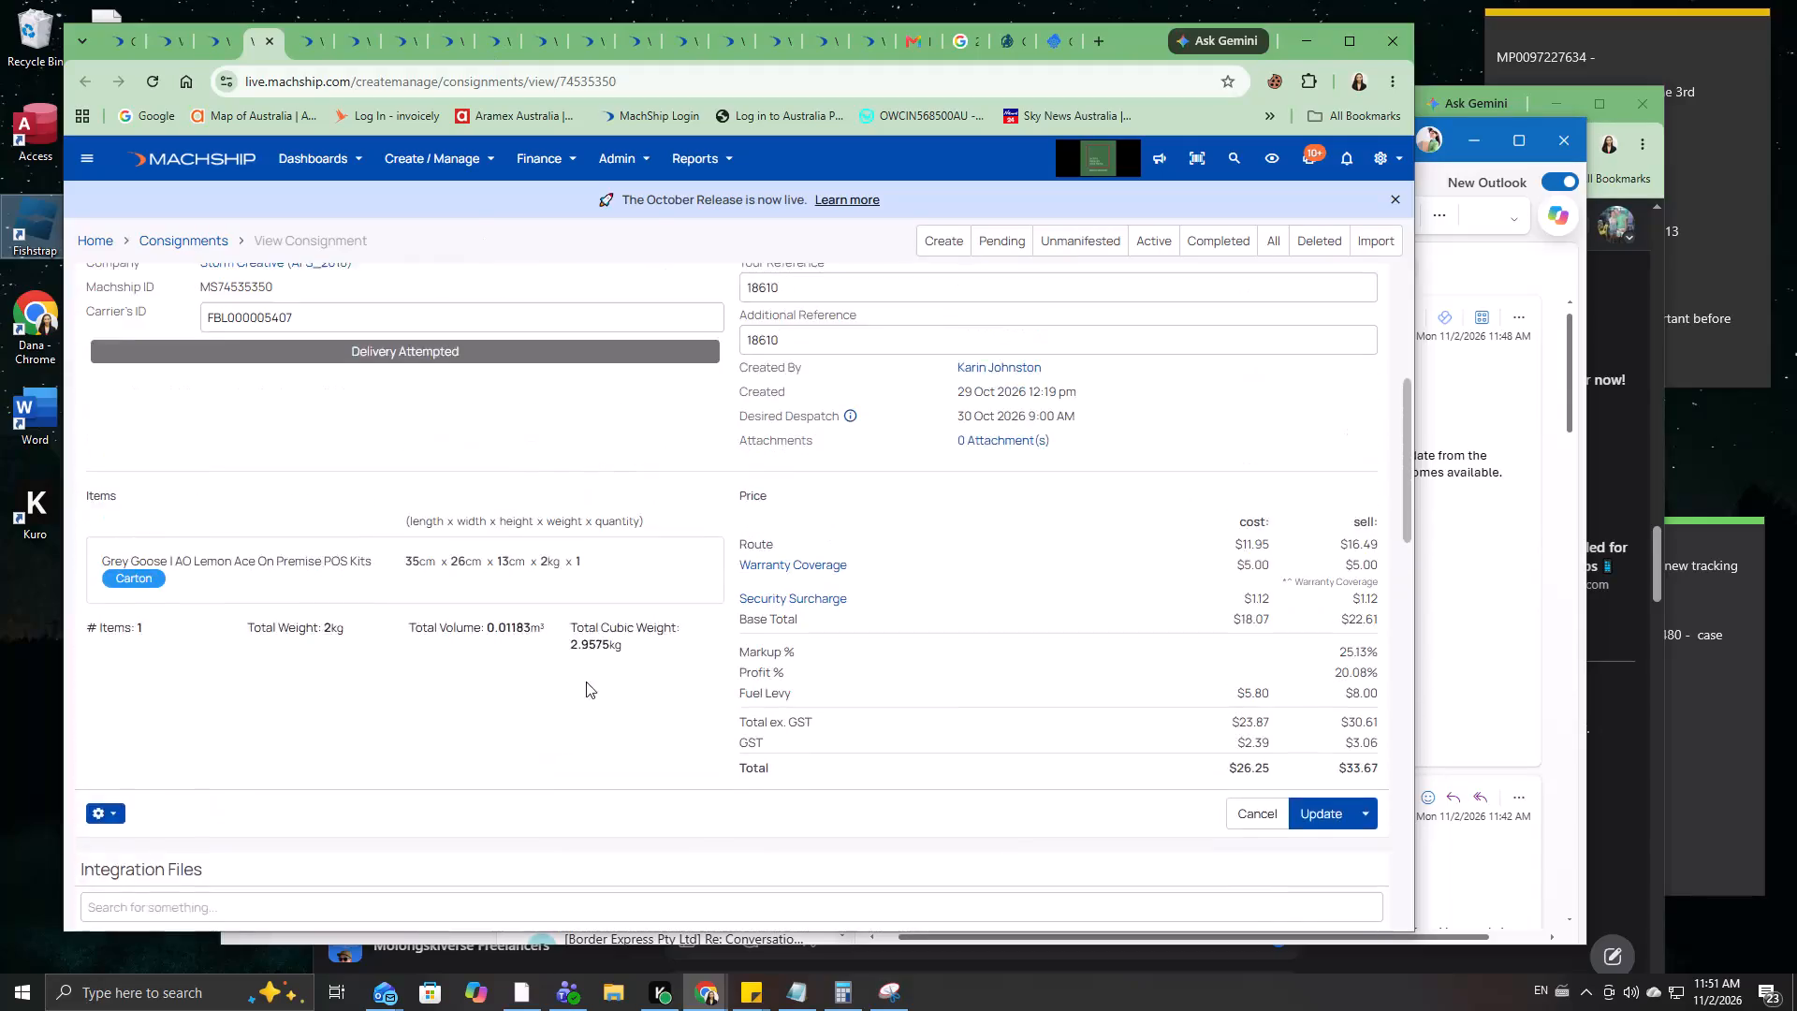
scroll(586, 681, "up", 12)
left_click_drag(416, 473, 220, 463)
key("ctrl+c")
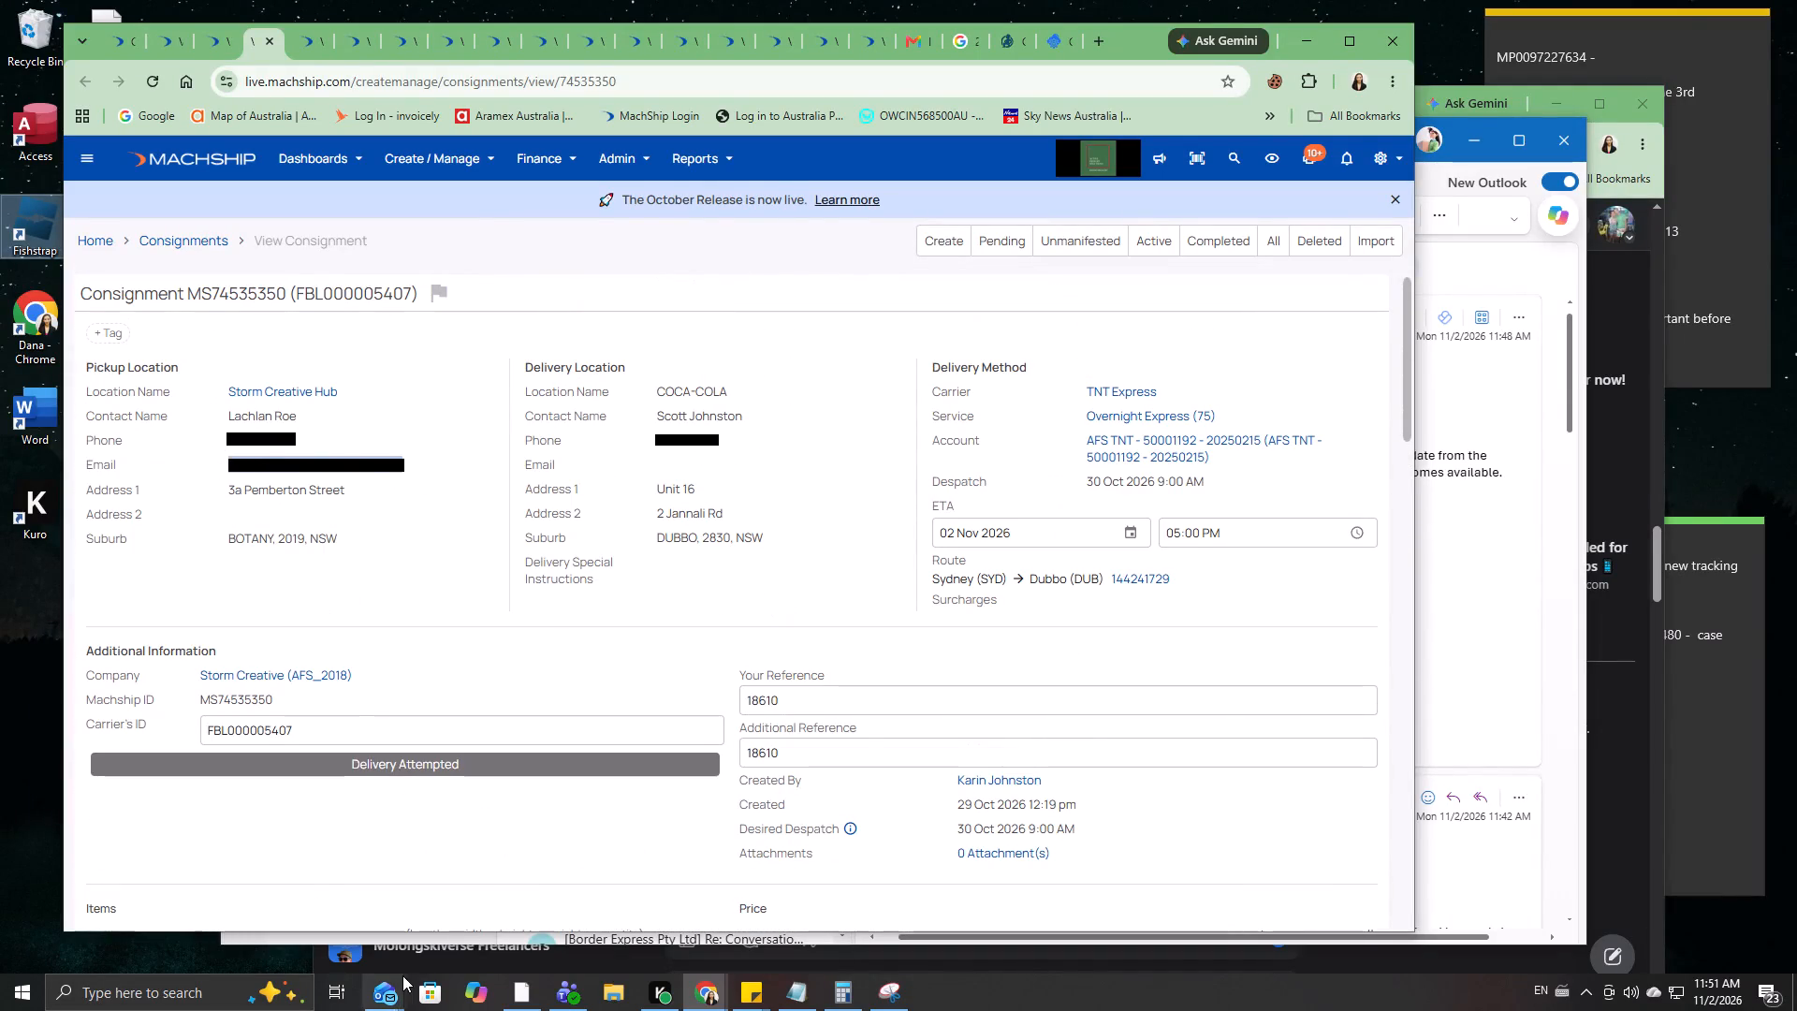
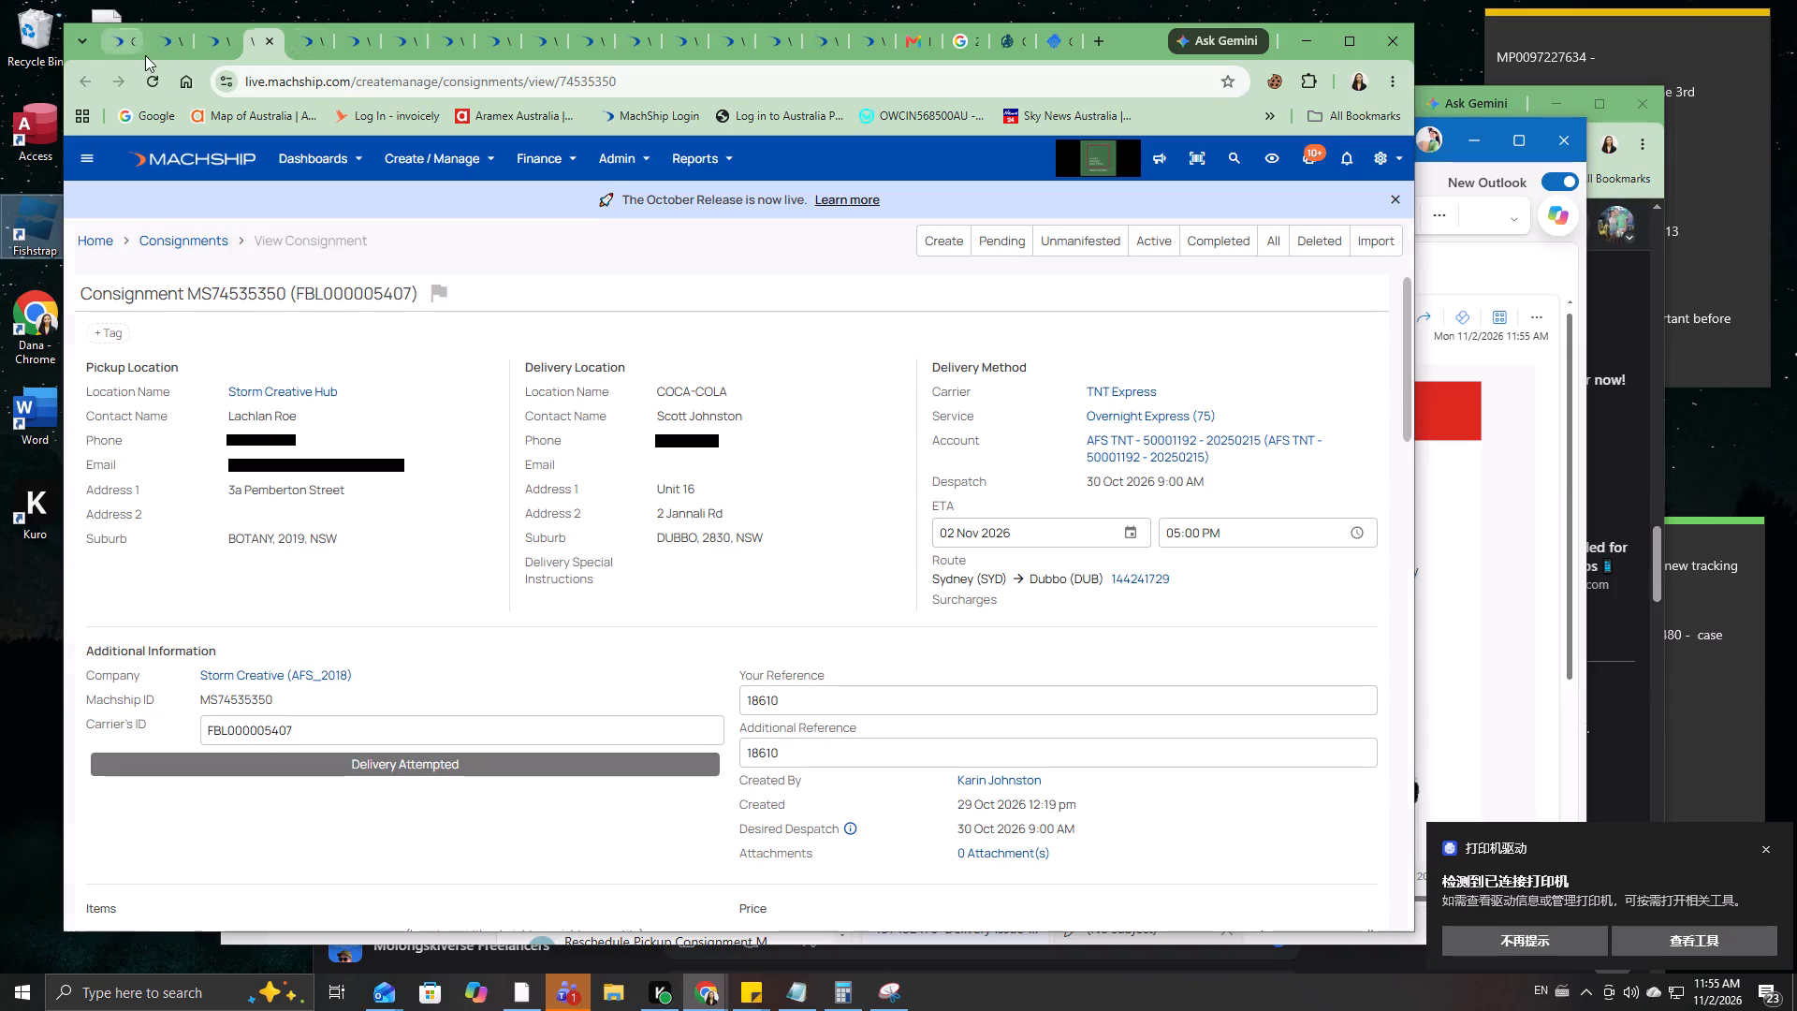
left_click(170, 55)
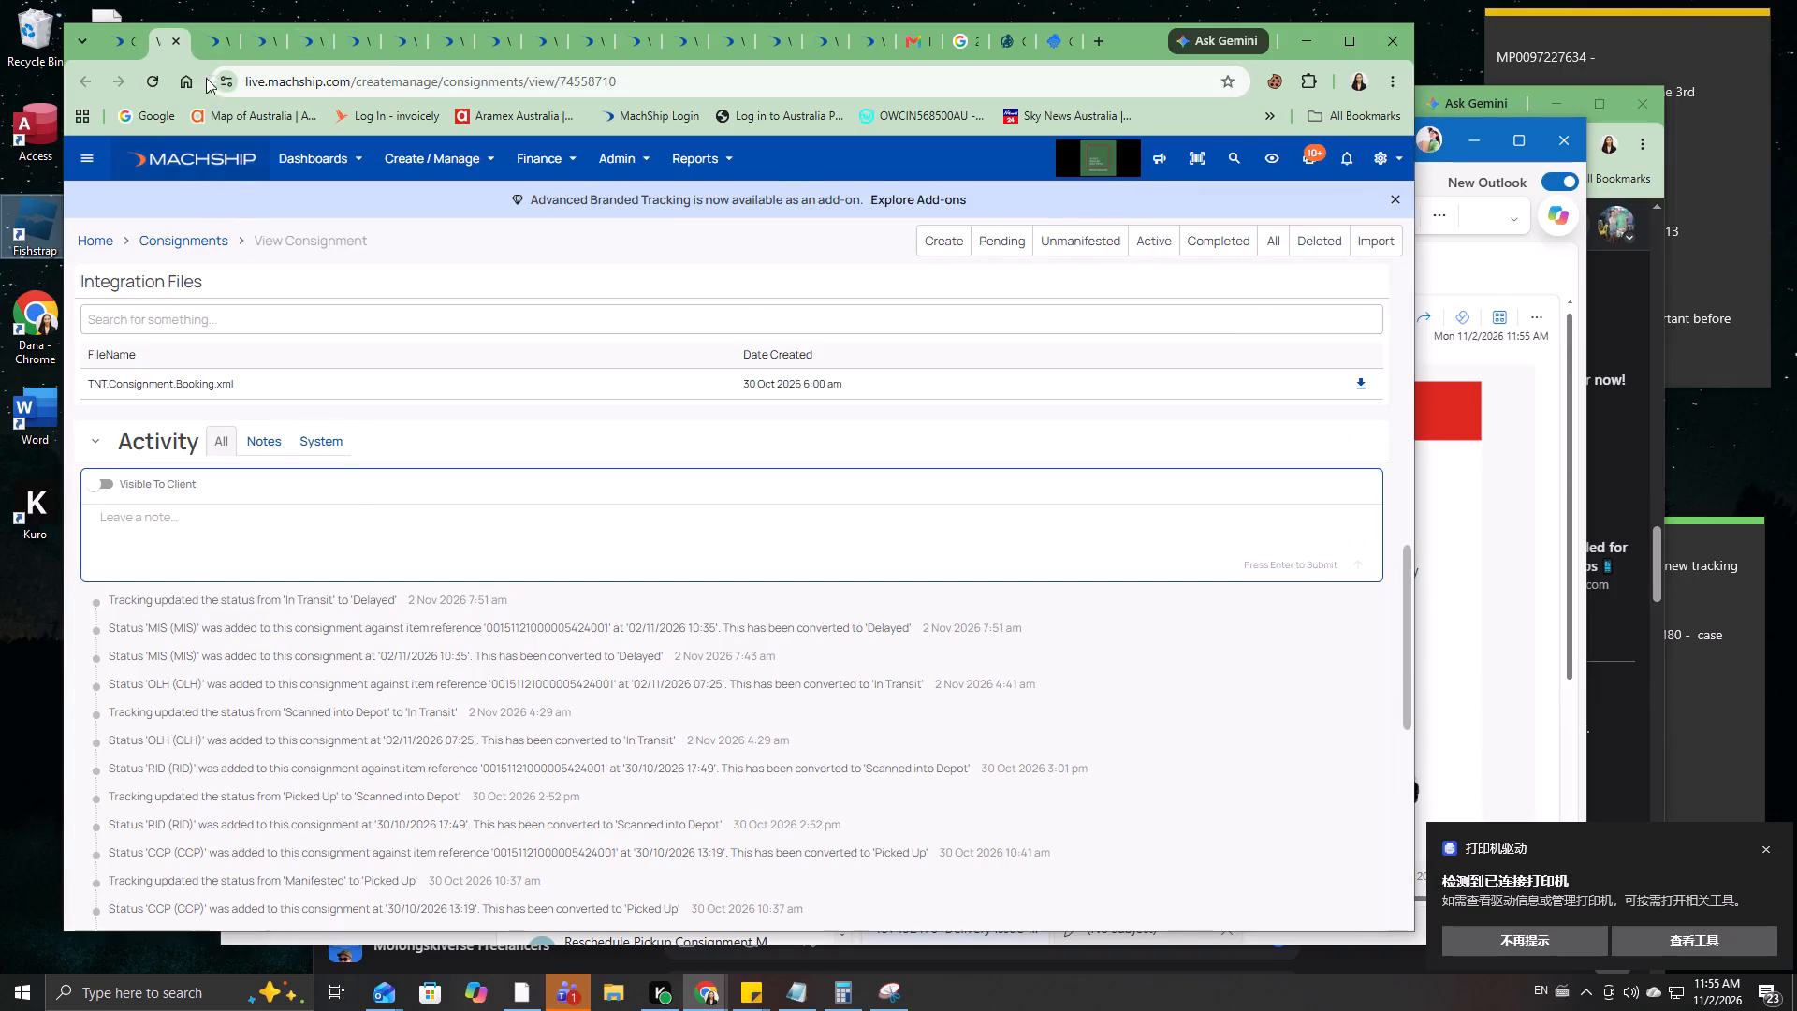
double_click(176, 40)
left_click(176, 40)
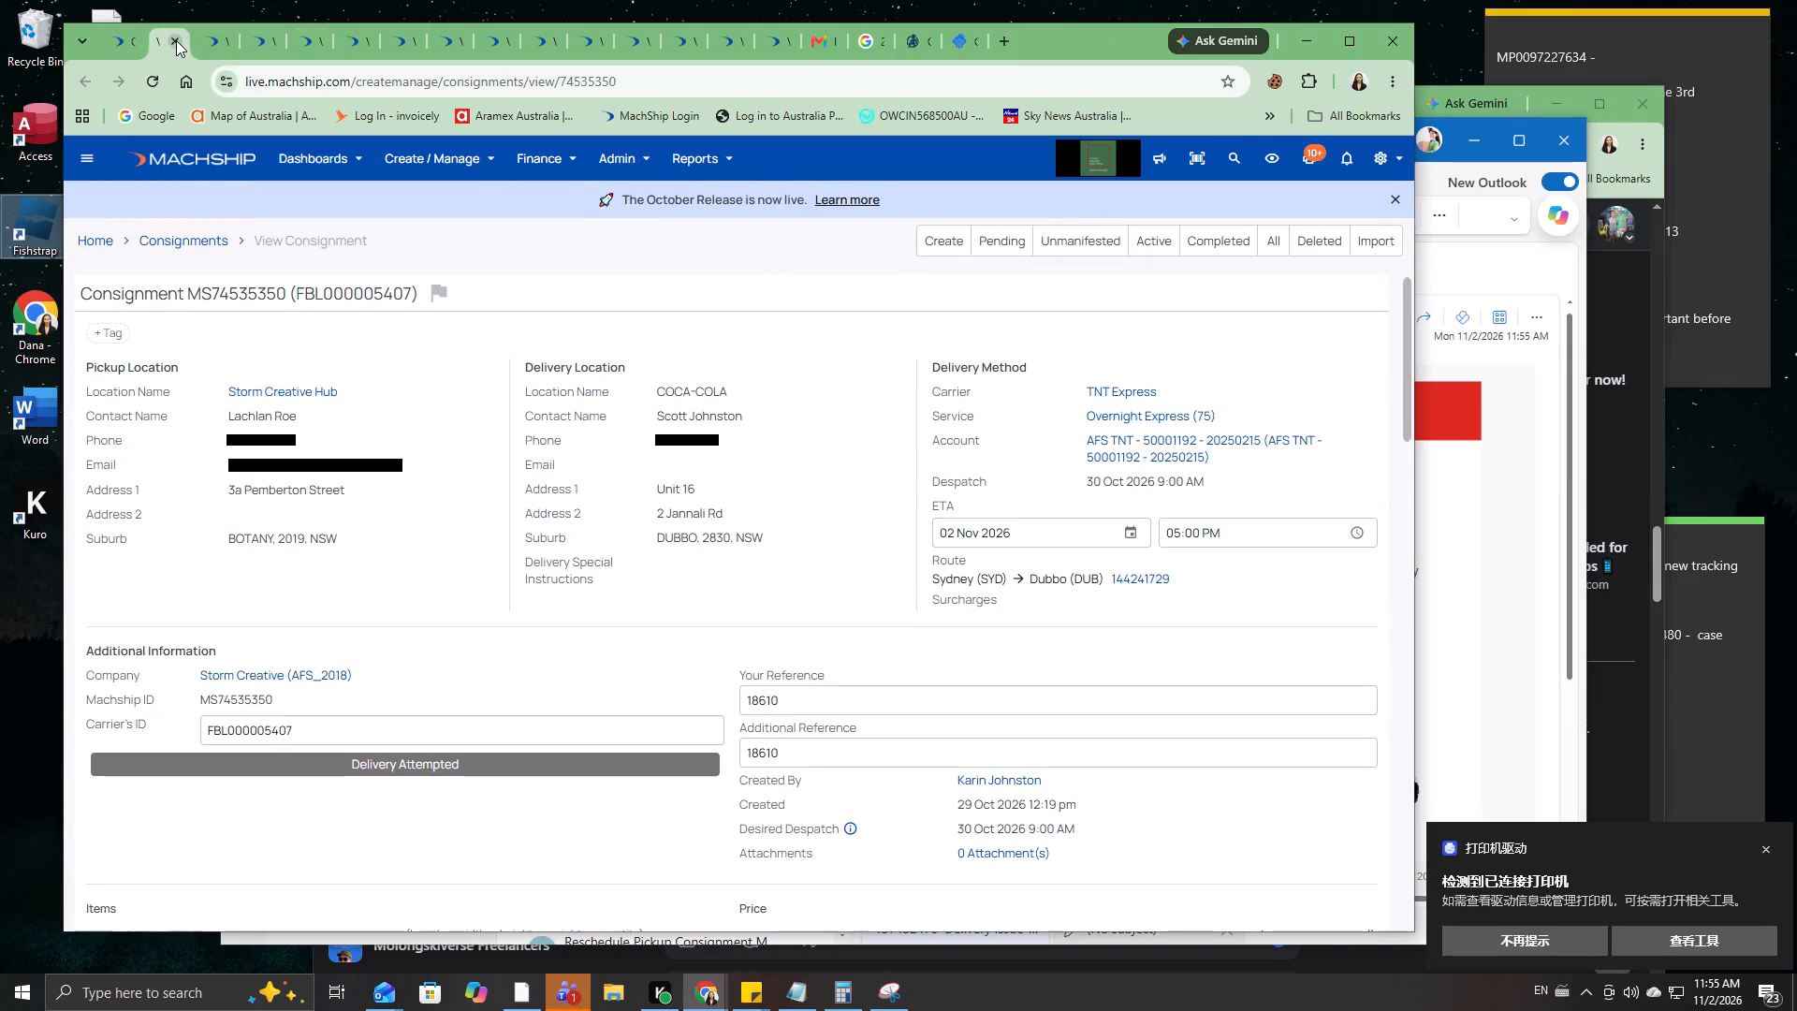
left_click(176, 40)
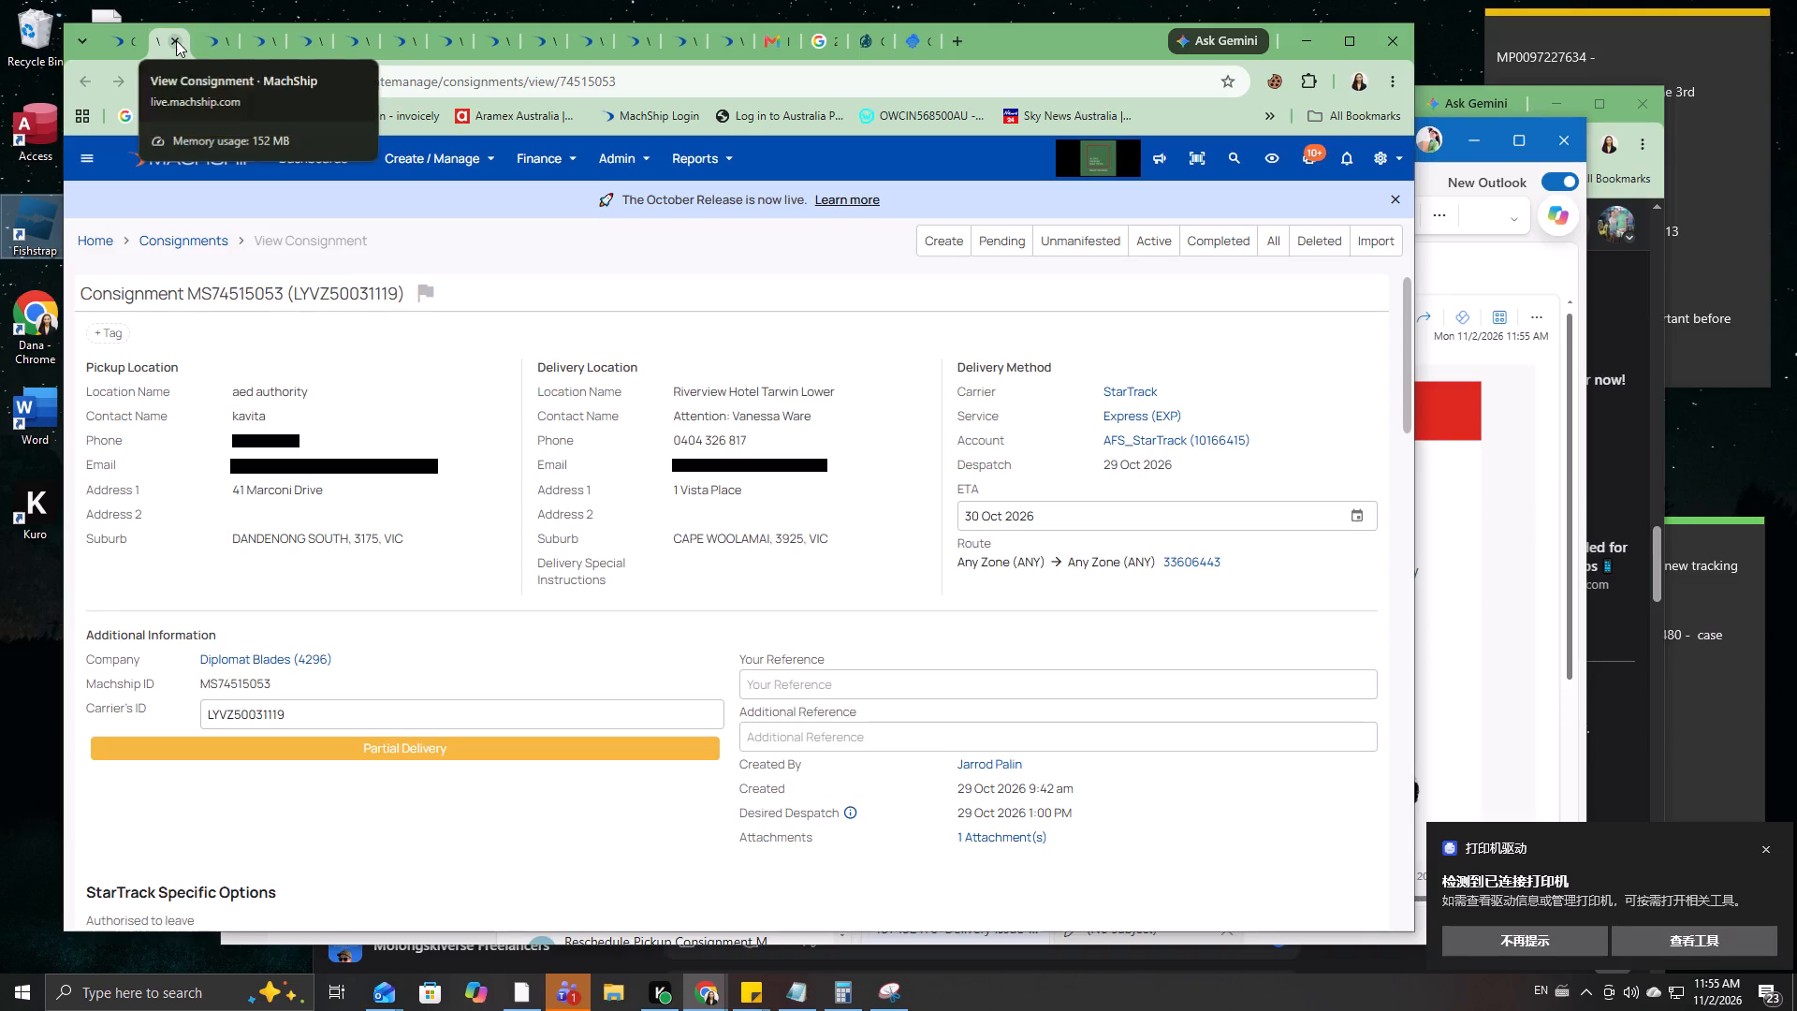
left_click(105, 51)
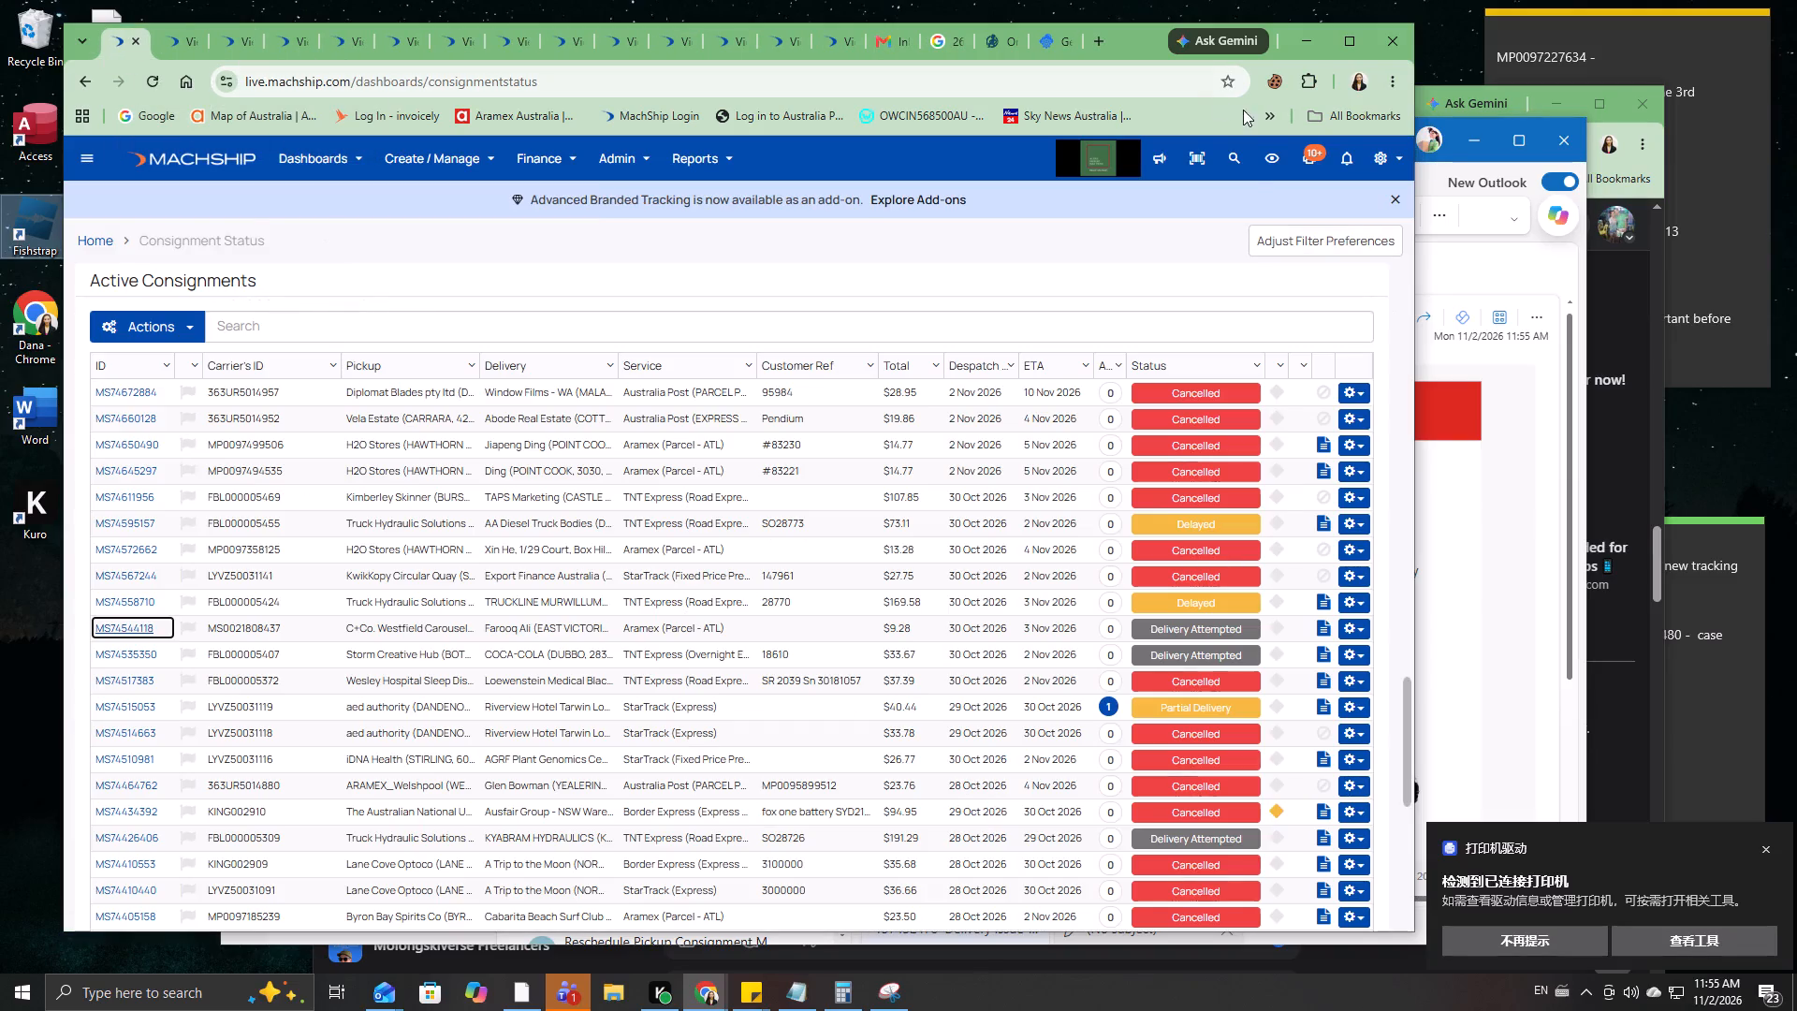
left_click(1233, 155)
key("ctrl+v")
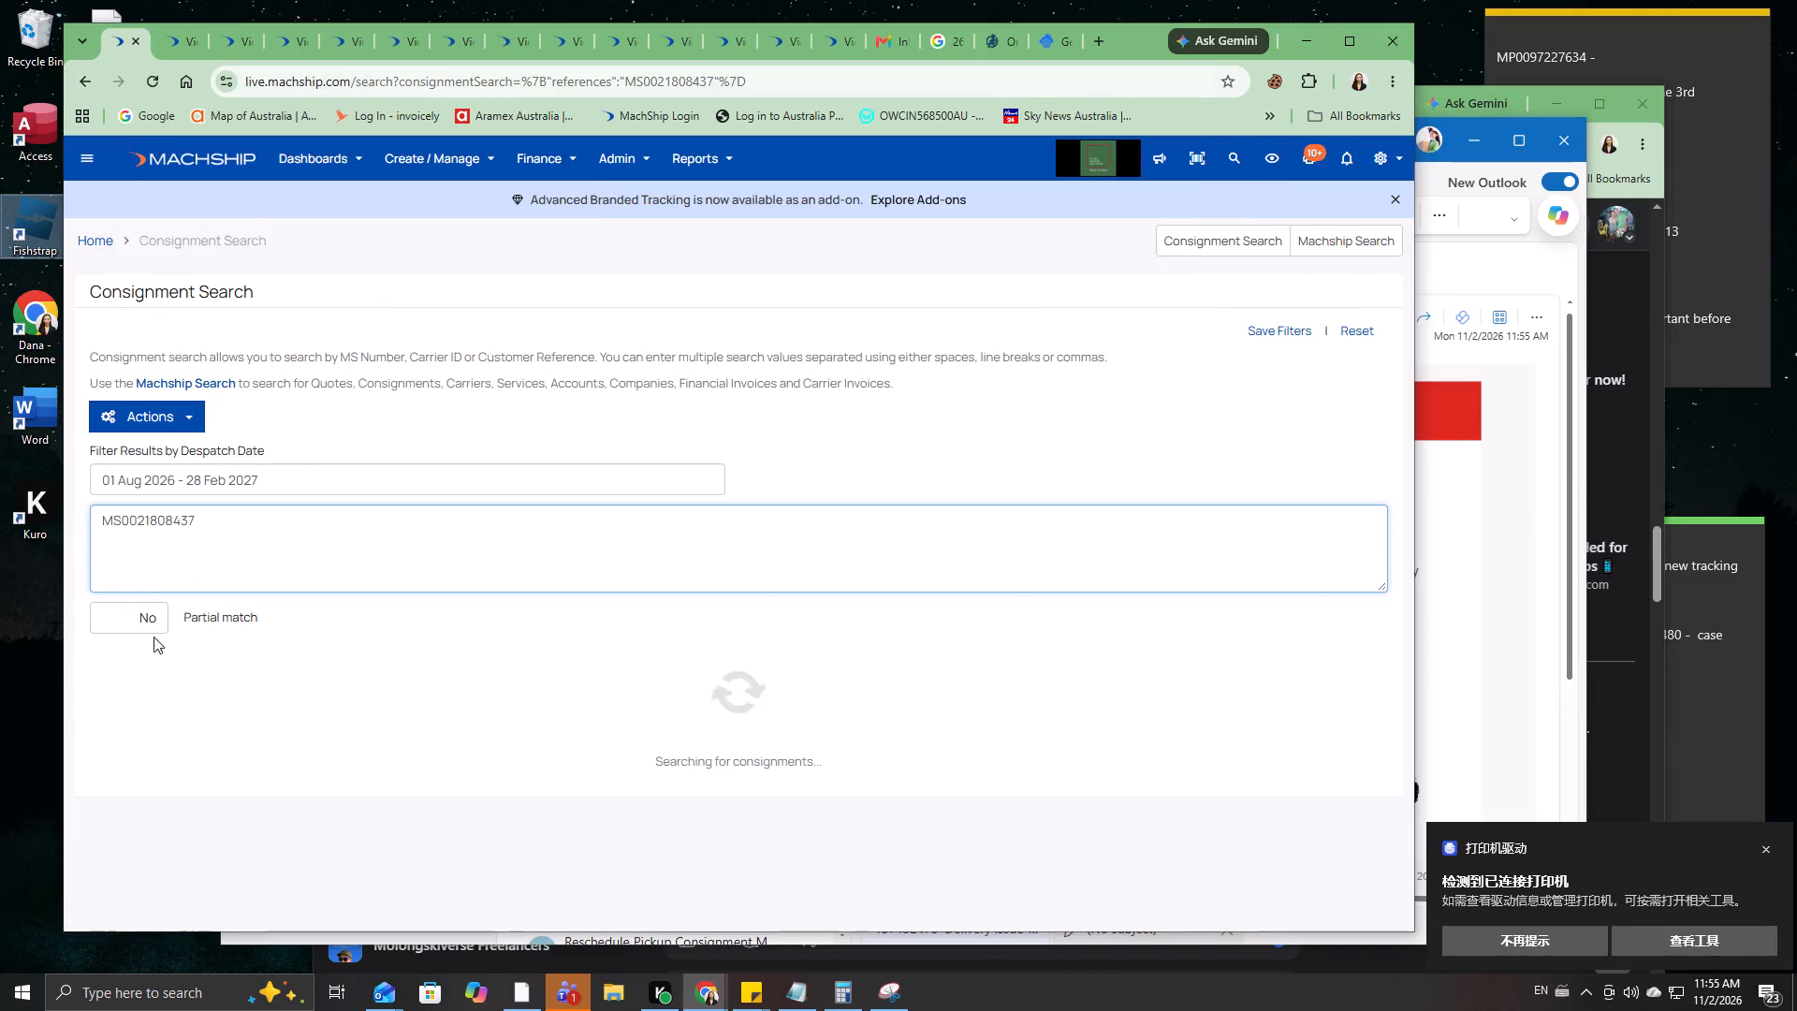
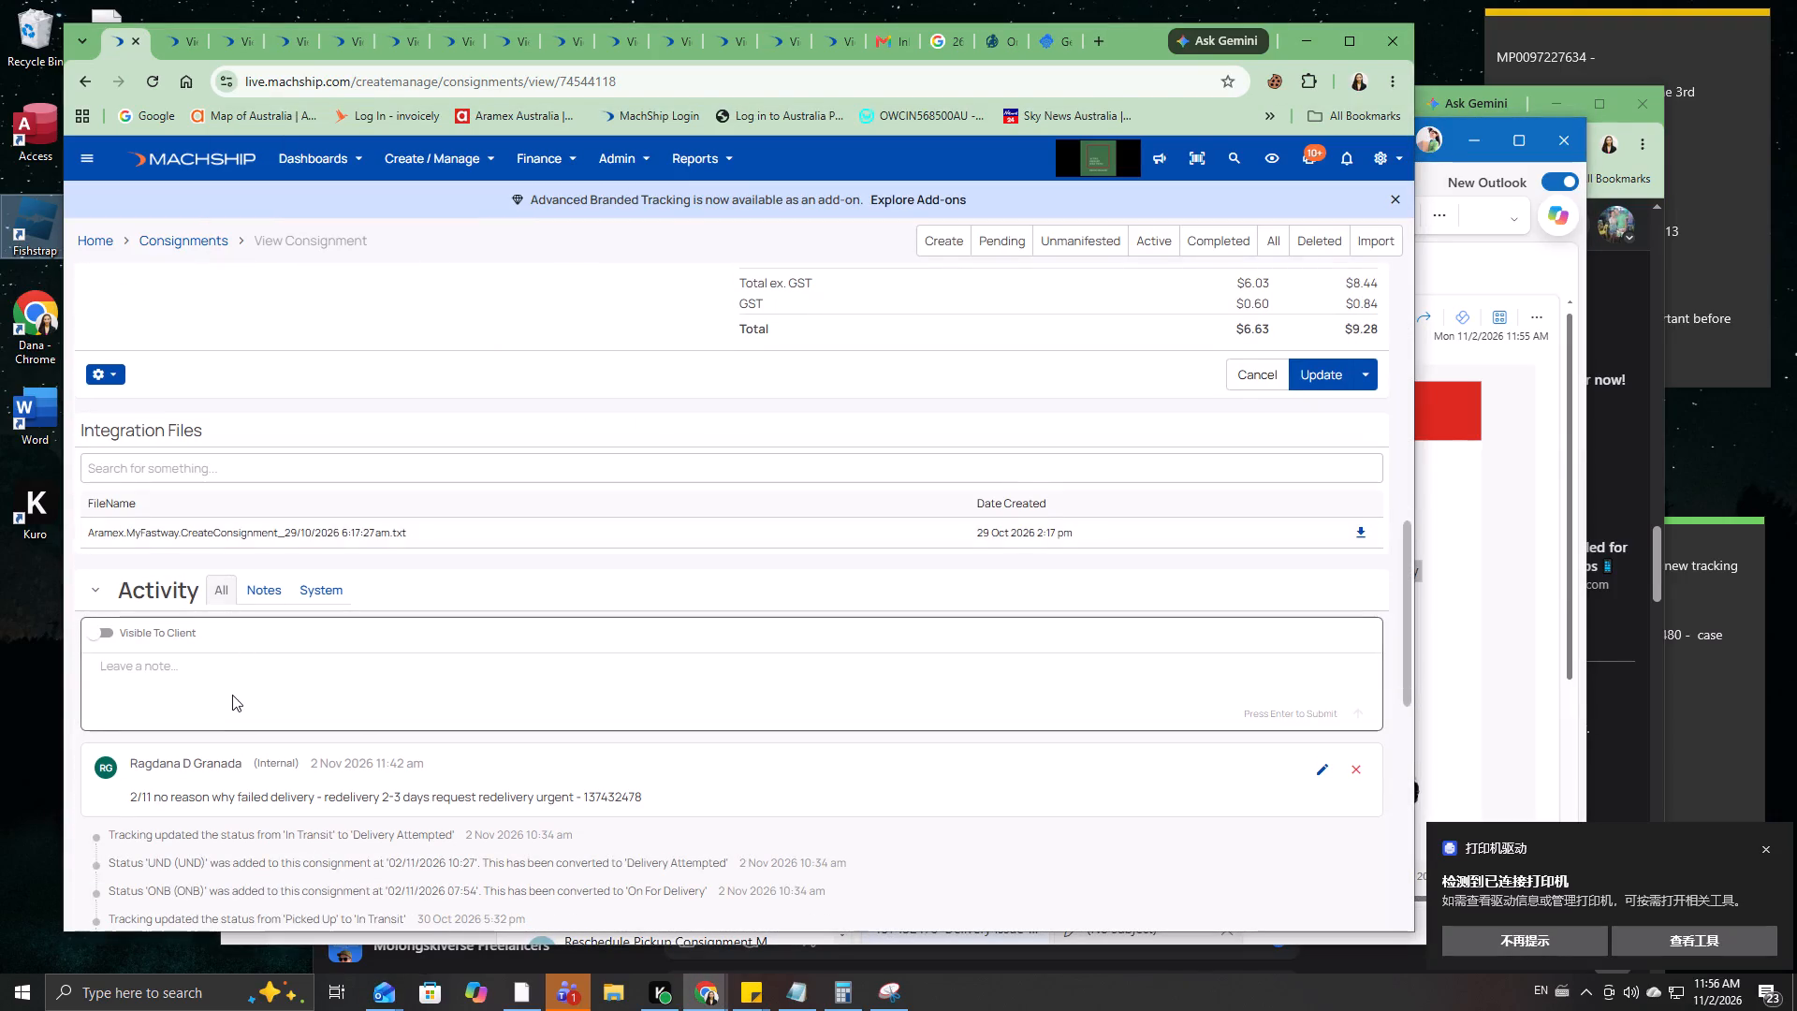
Start a new activity note on the open consignment, beginning with "/11 as per".
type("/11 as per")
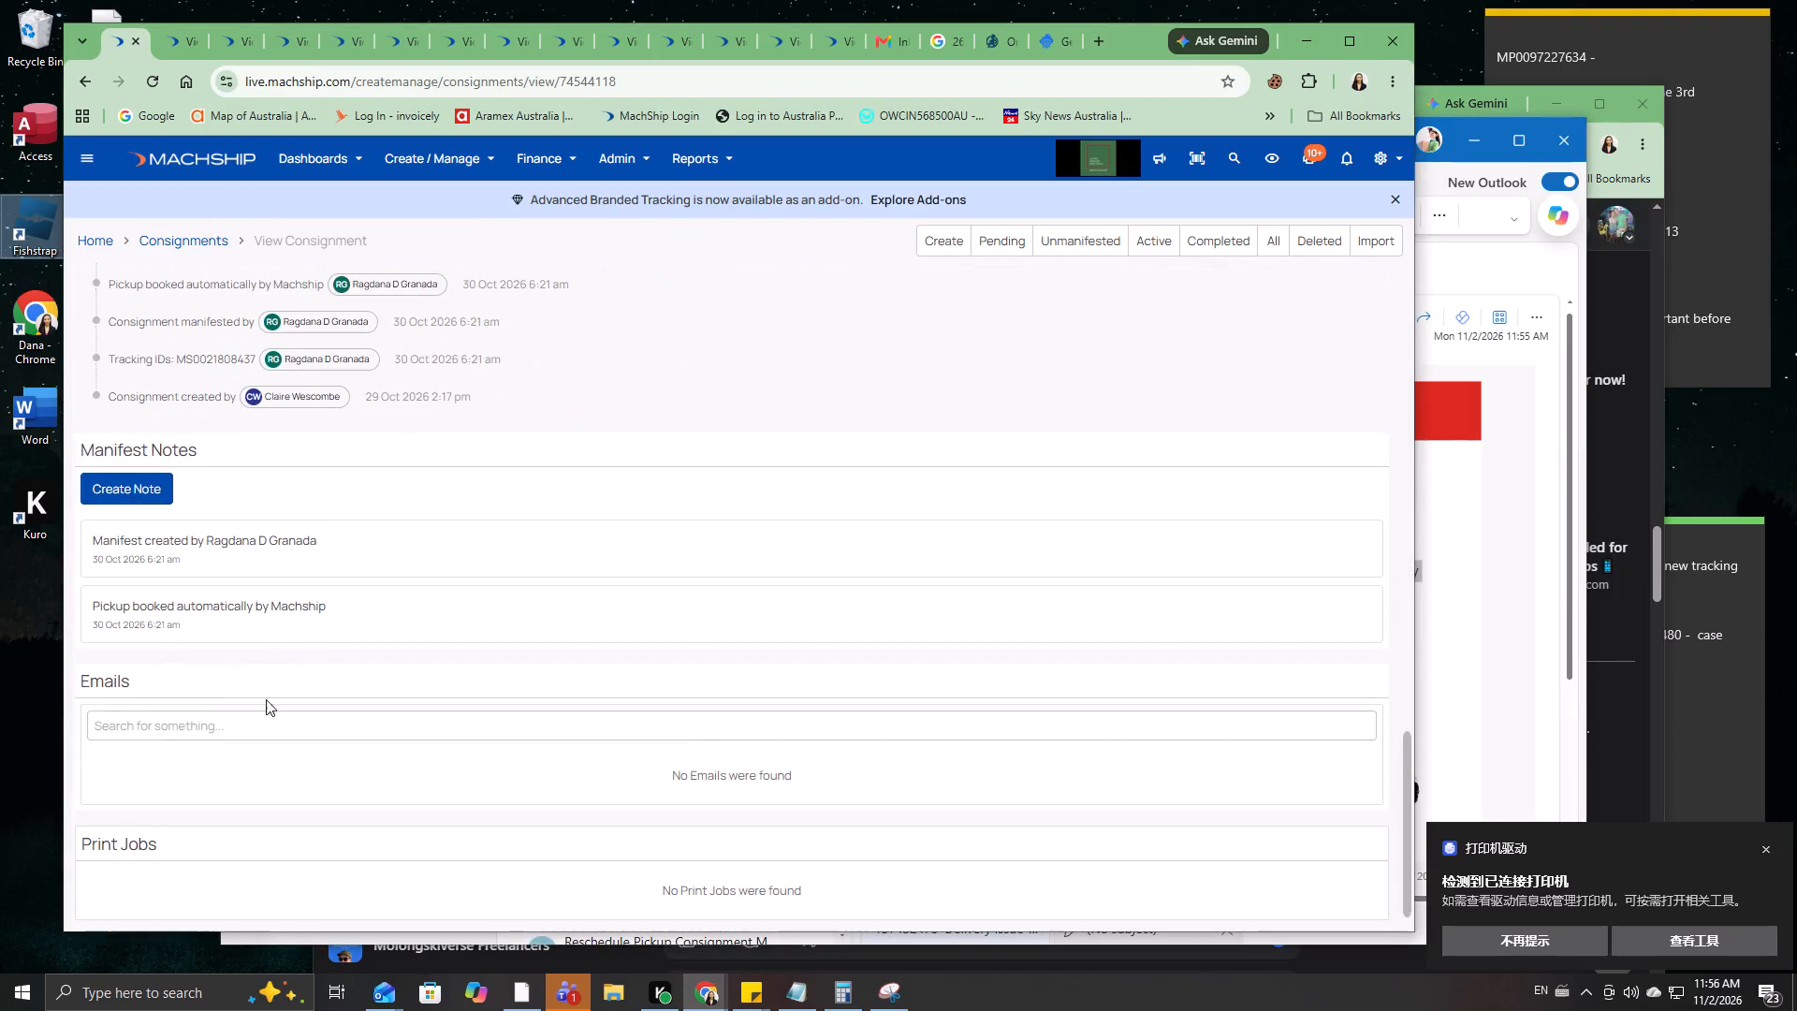
scroll(266, 699, "up", 17)
left_click(220, 468)
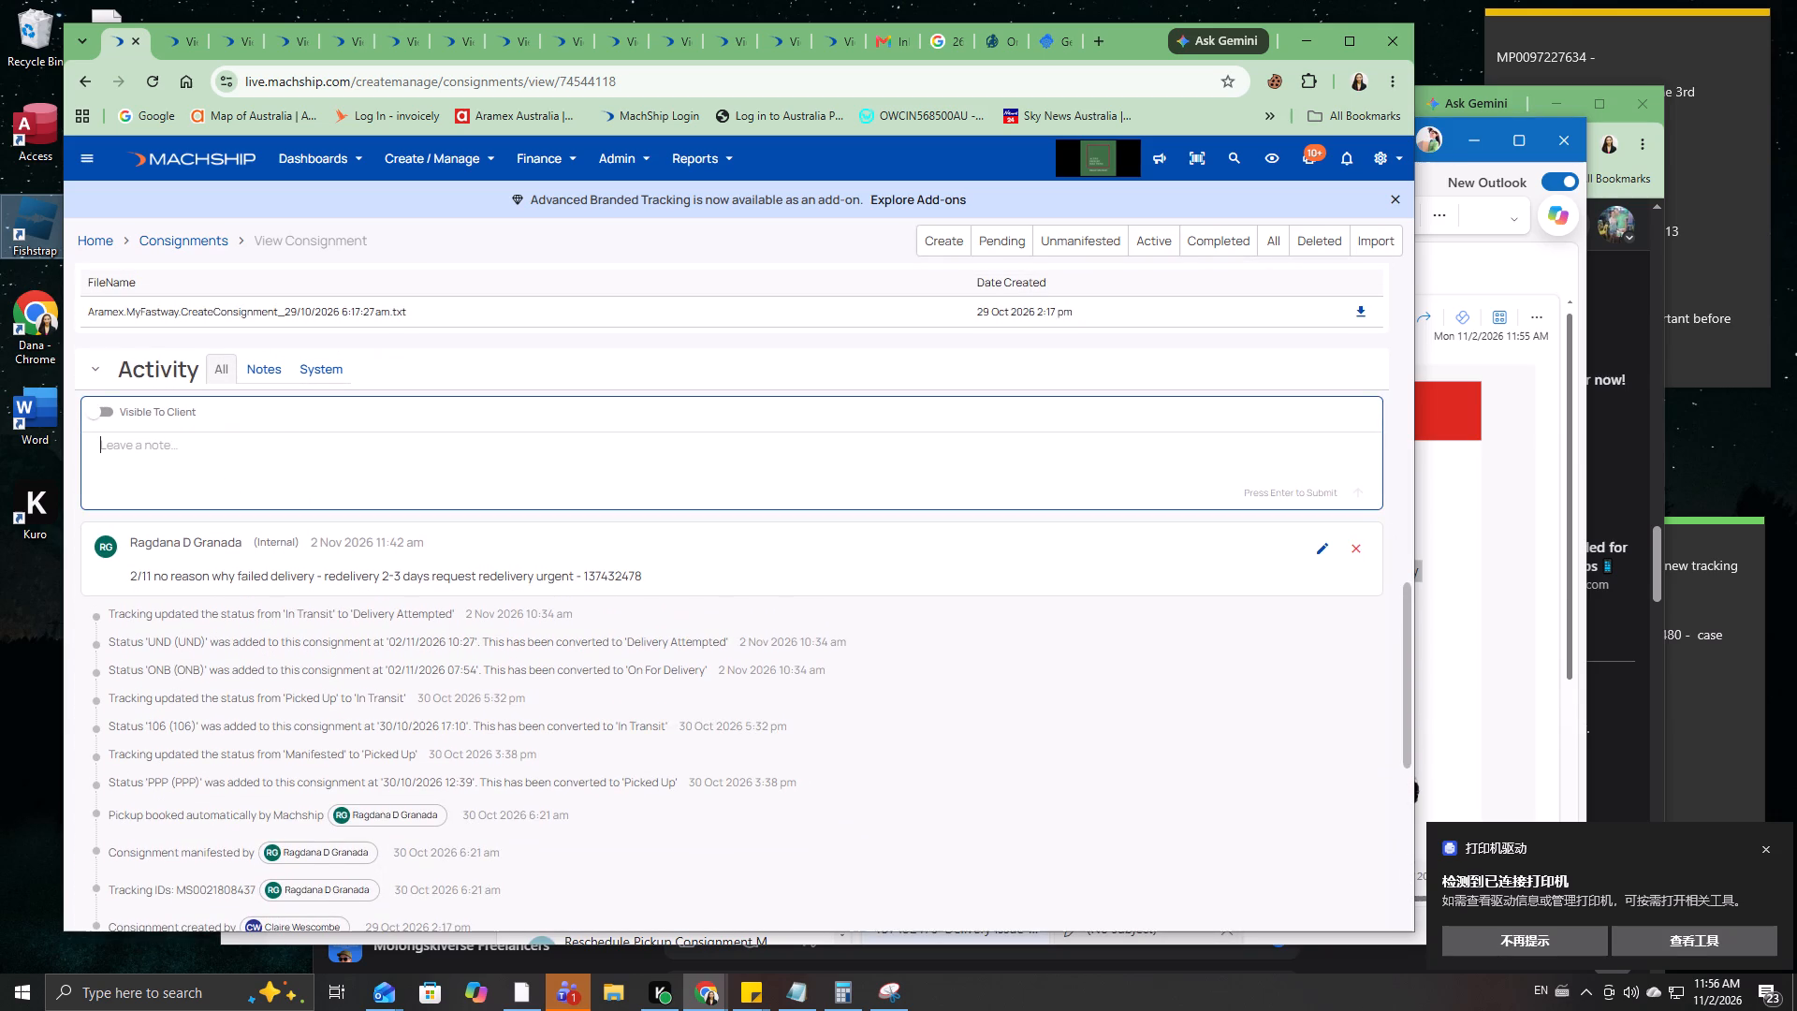
key("1")
key("BackSpace")
type("2/11 as per ARAMEX \"")
key("space")
key("ctrl+c")
key("ctrl+v")
key("shift+quotedbl")
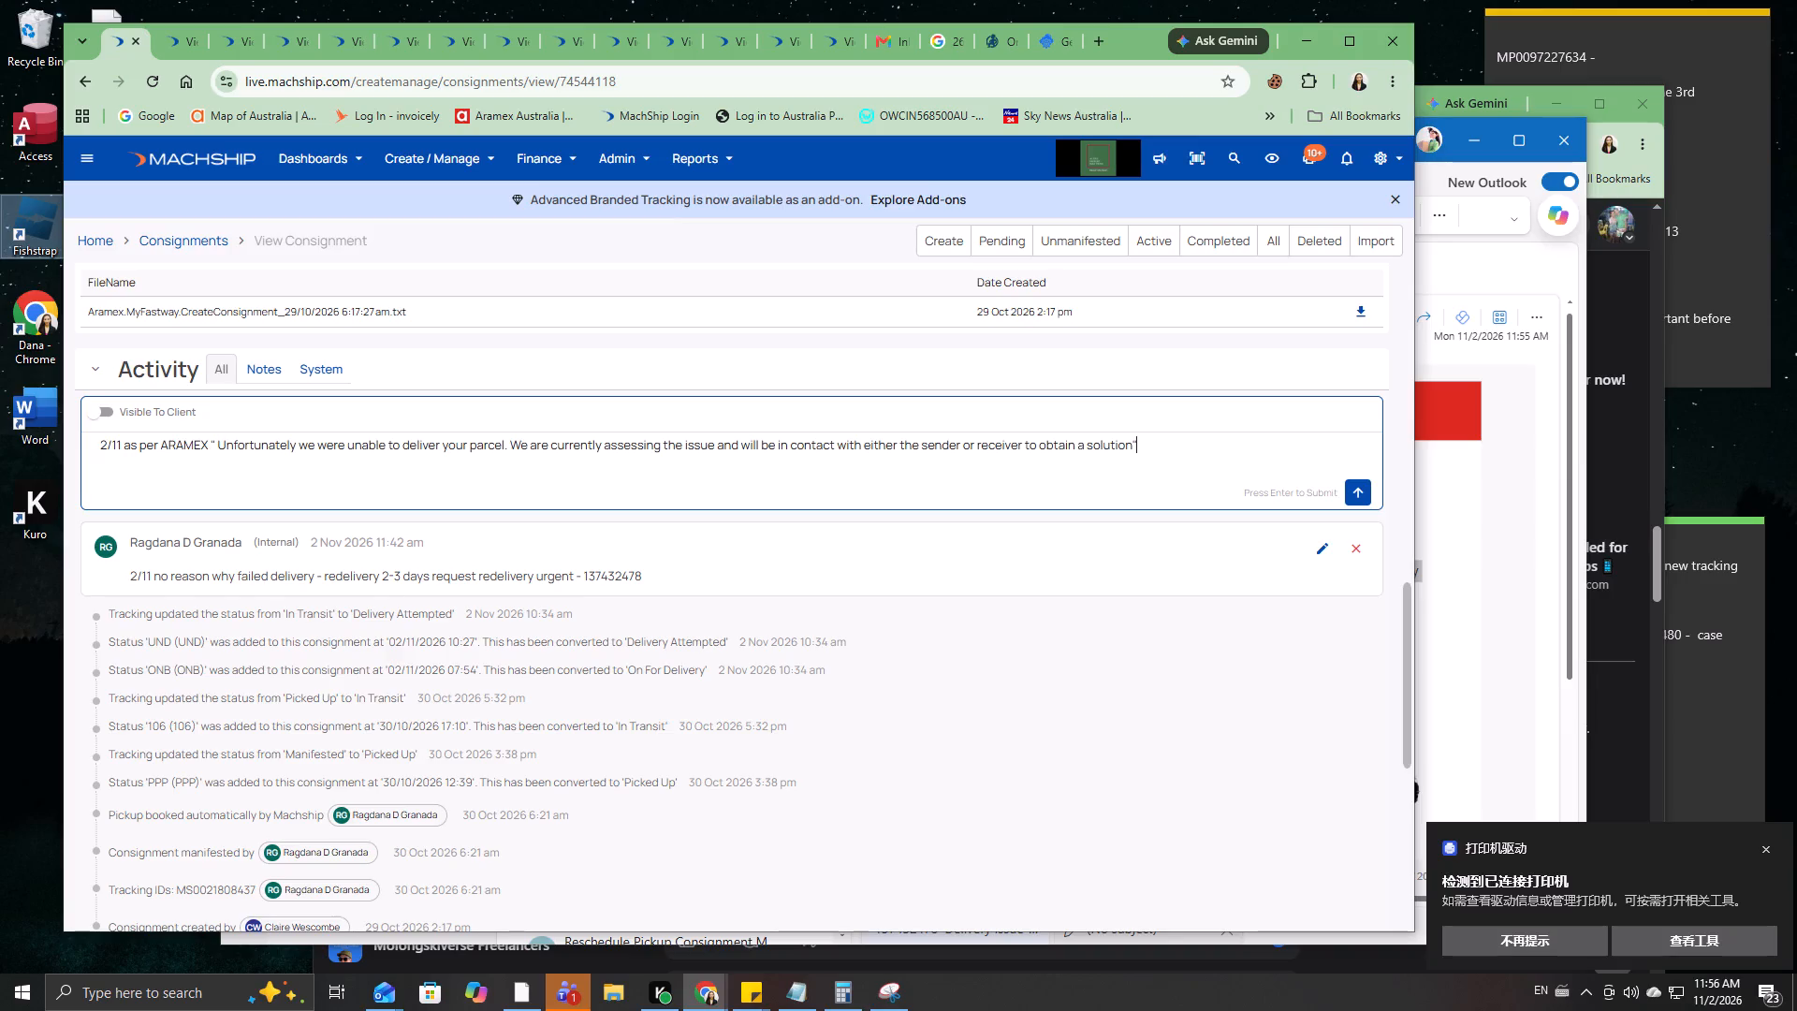
key("Return")
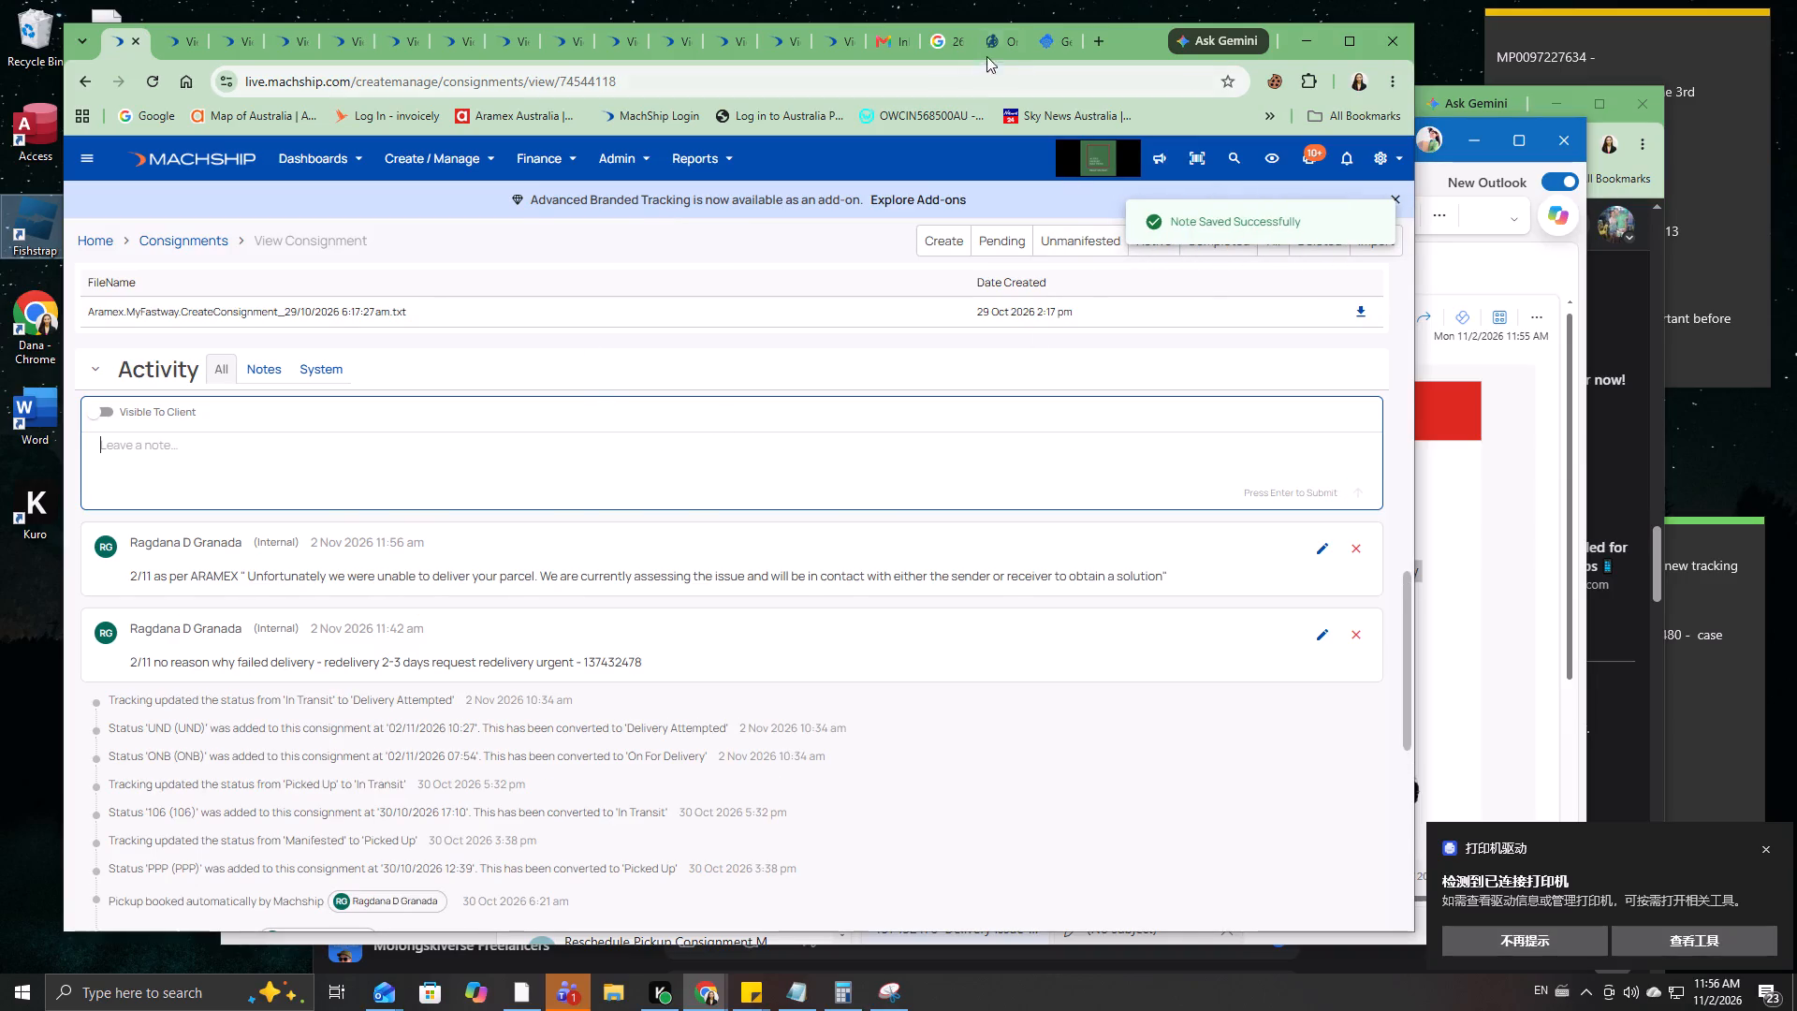
Switch to the OnlineJobs job posting, return to the job search results and rerun the search with no keyword.
left_click(993, 52)
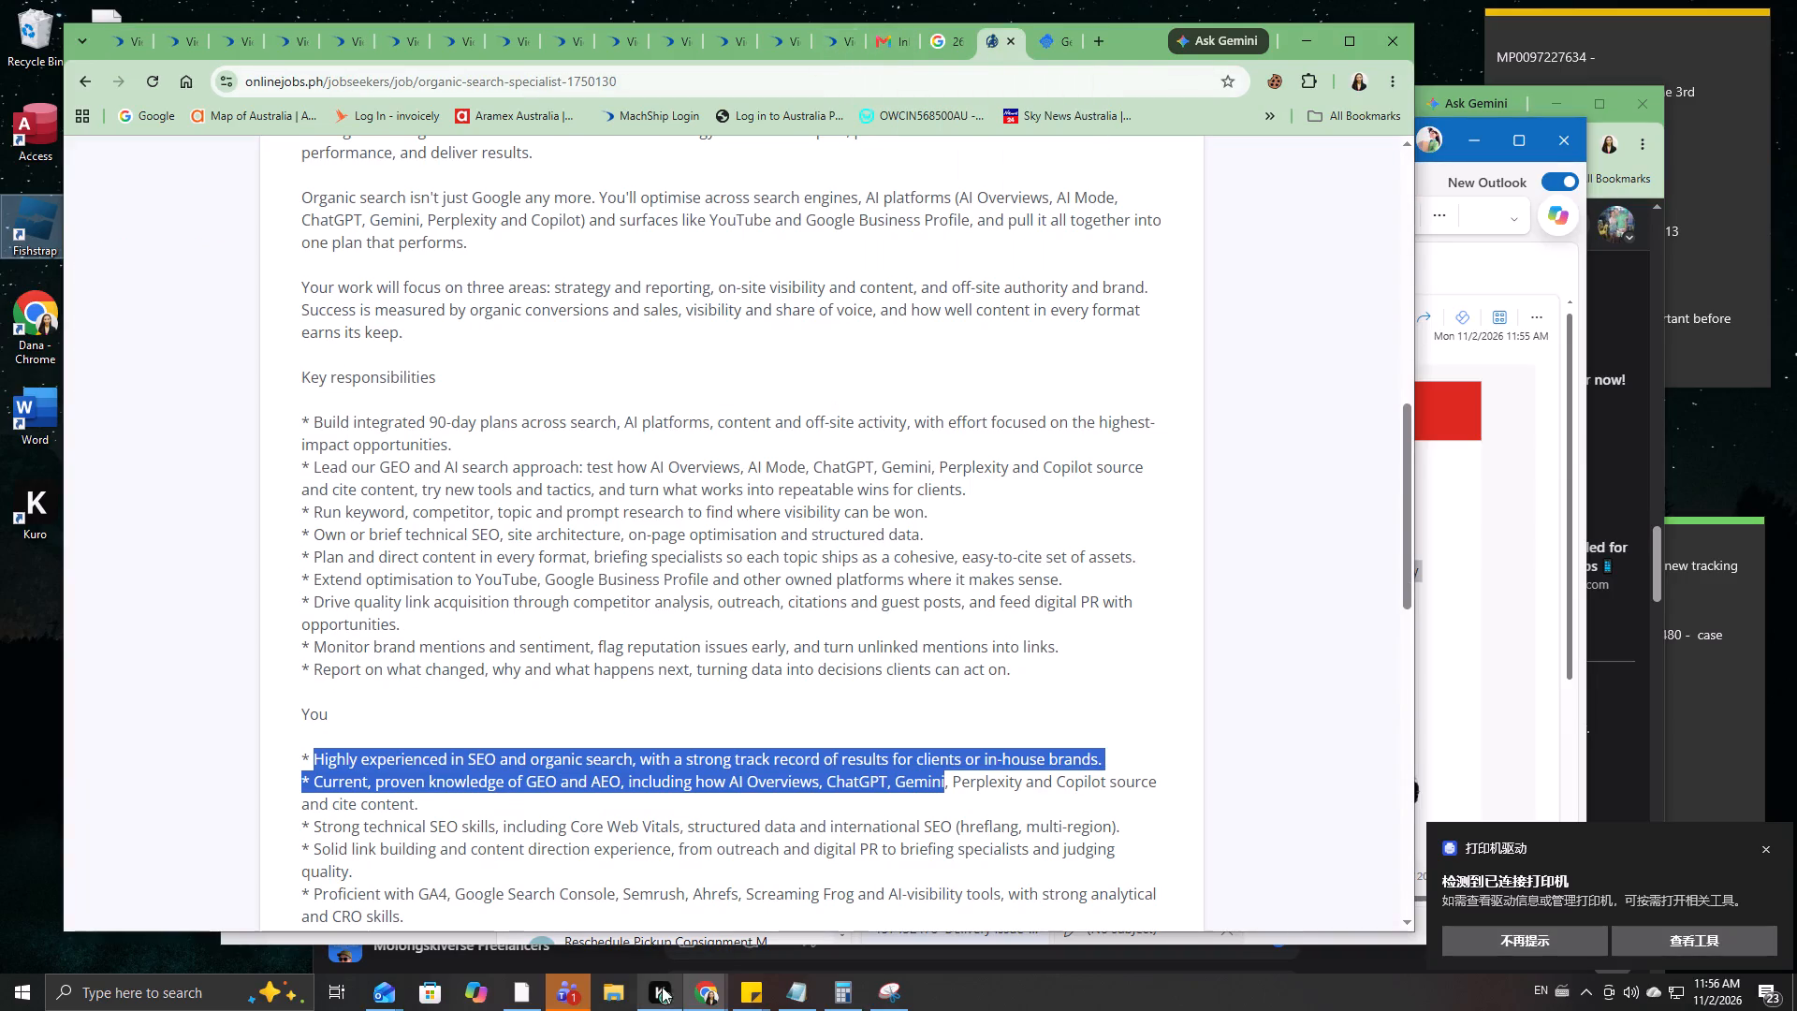
scroll(463, 345, "up", 16)
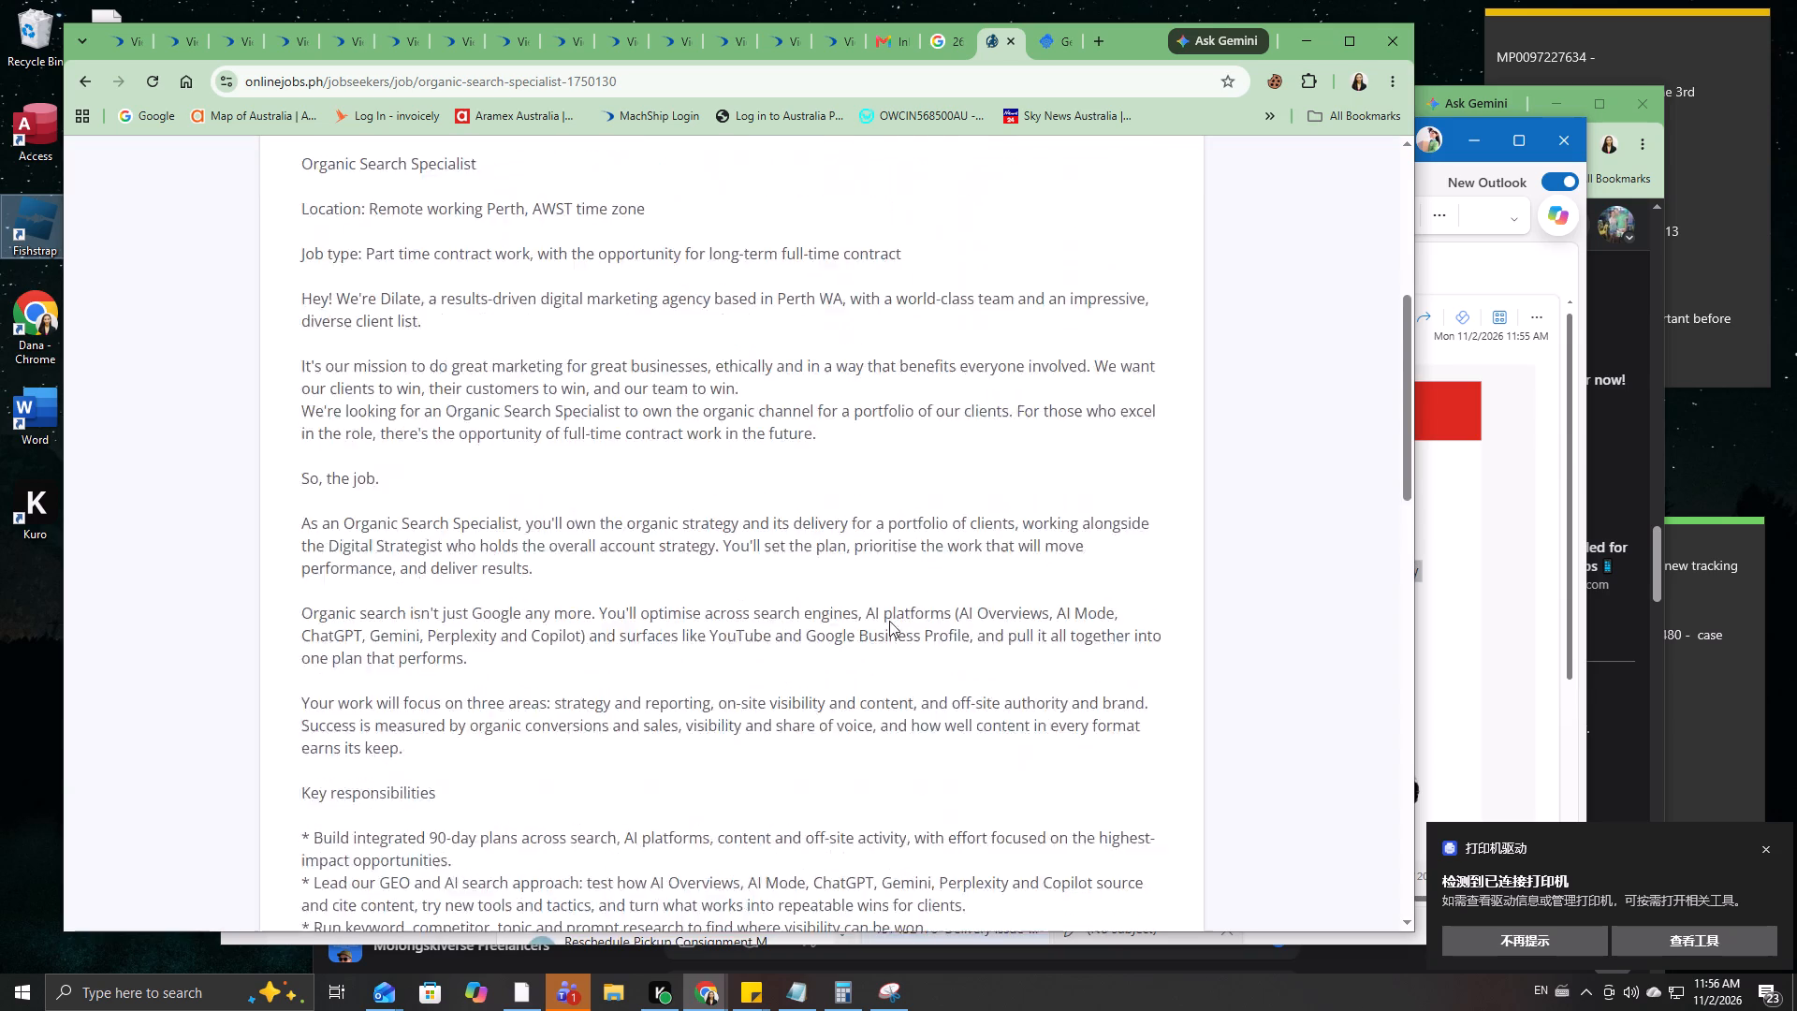
scroll(889, 621, "up", 17)
left_click(372, 256)
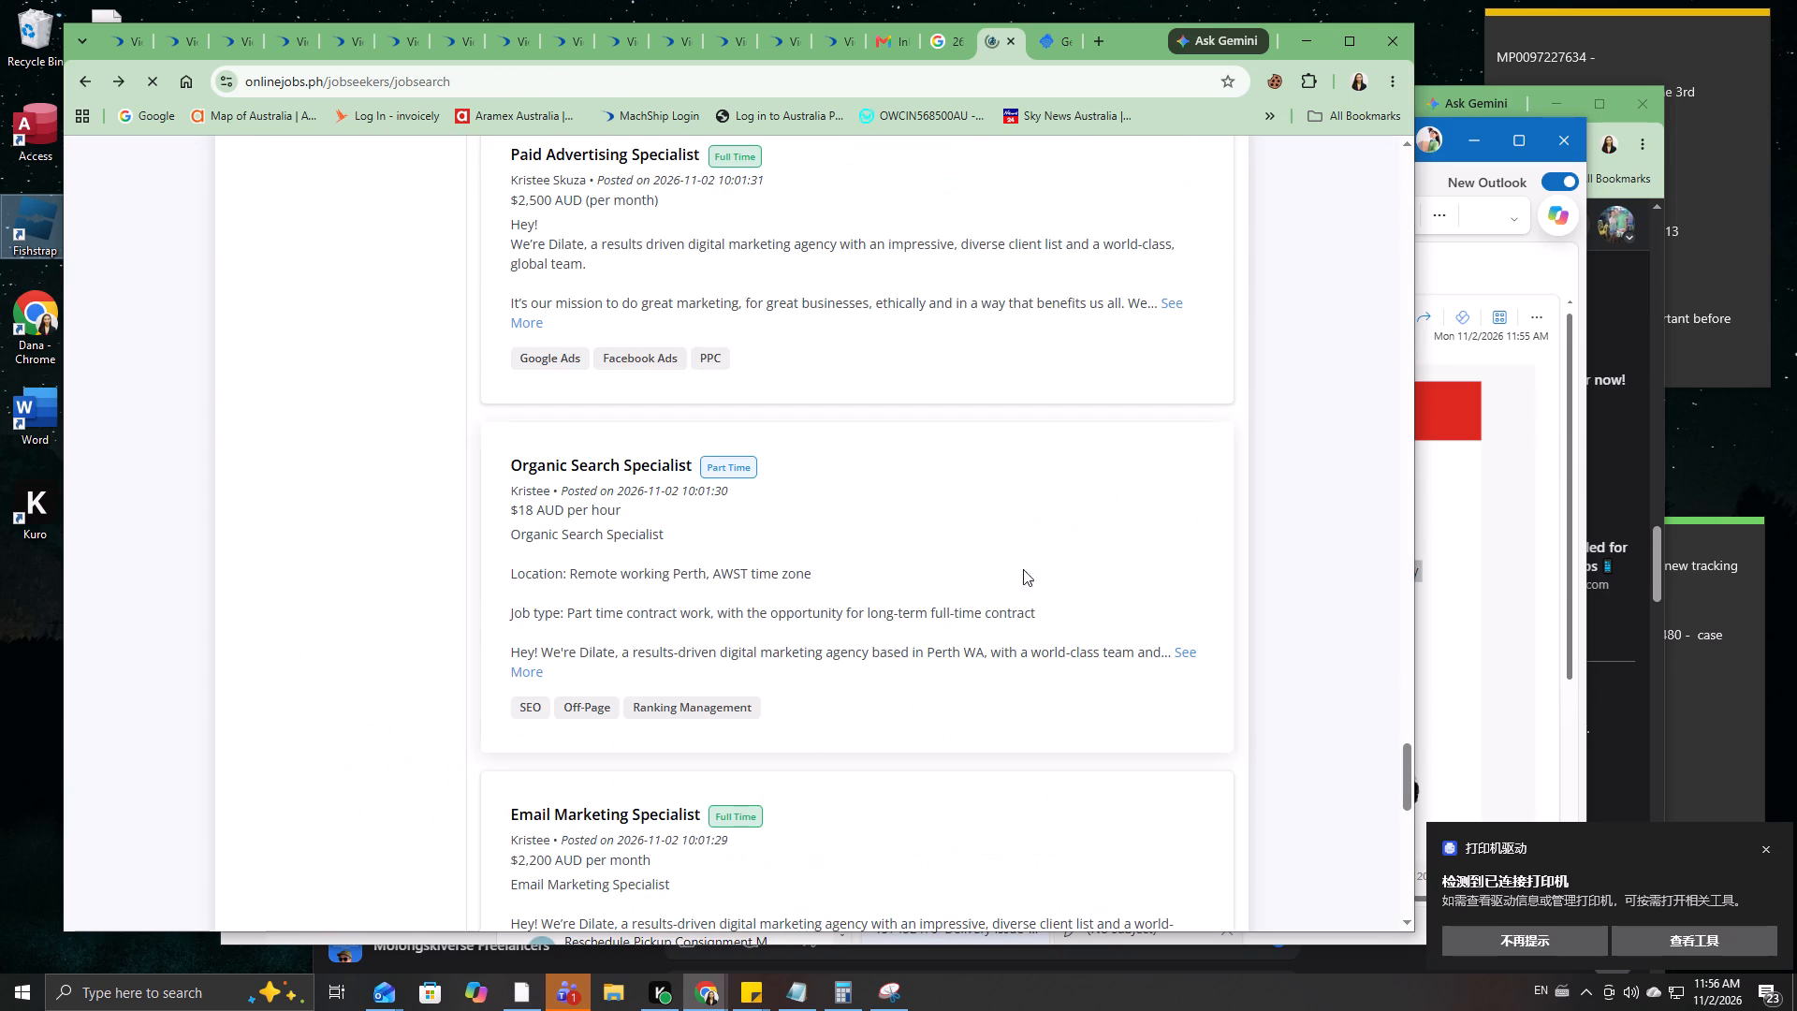
left_click_drag(1406, 785, 1408, 540)
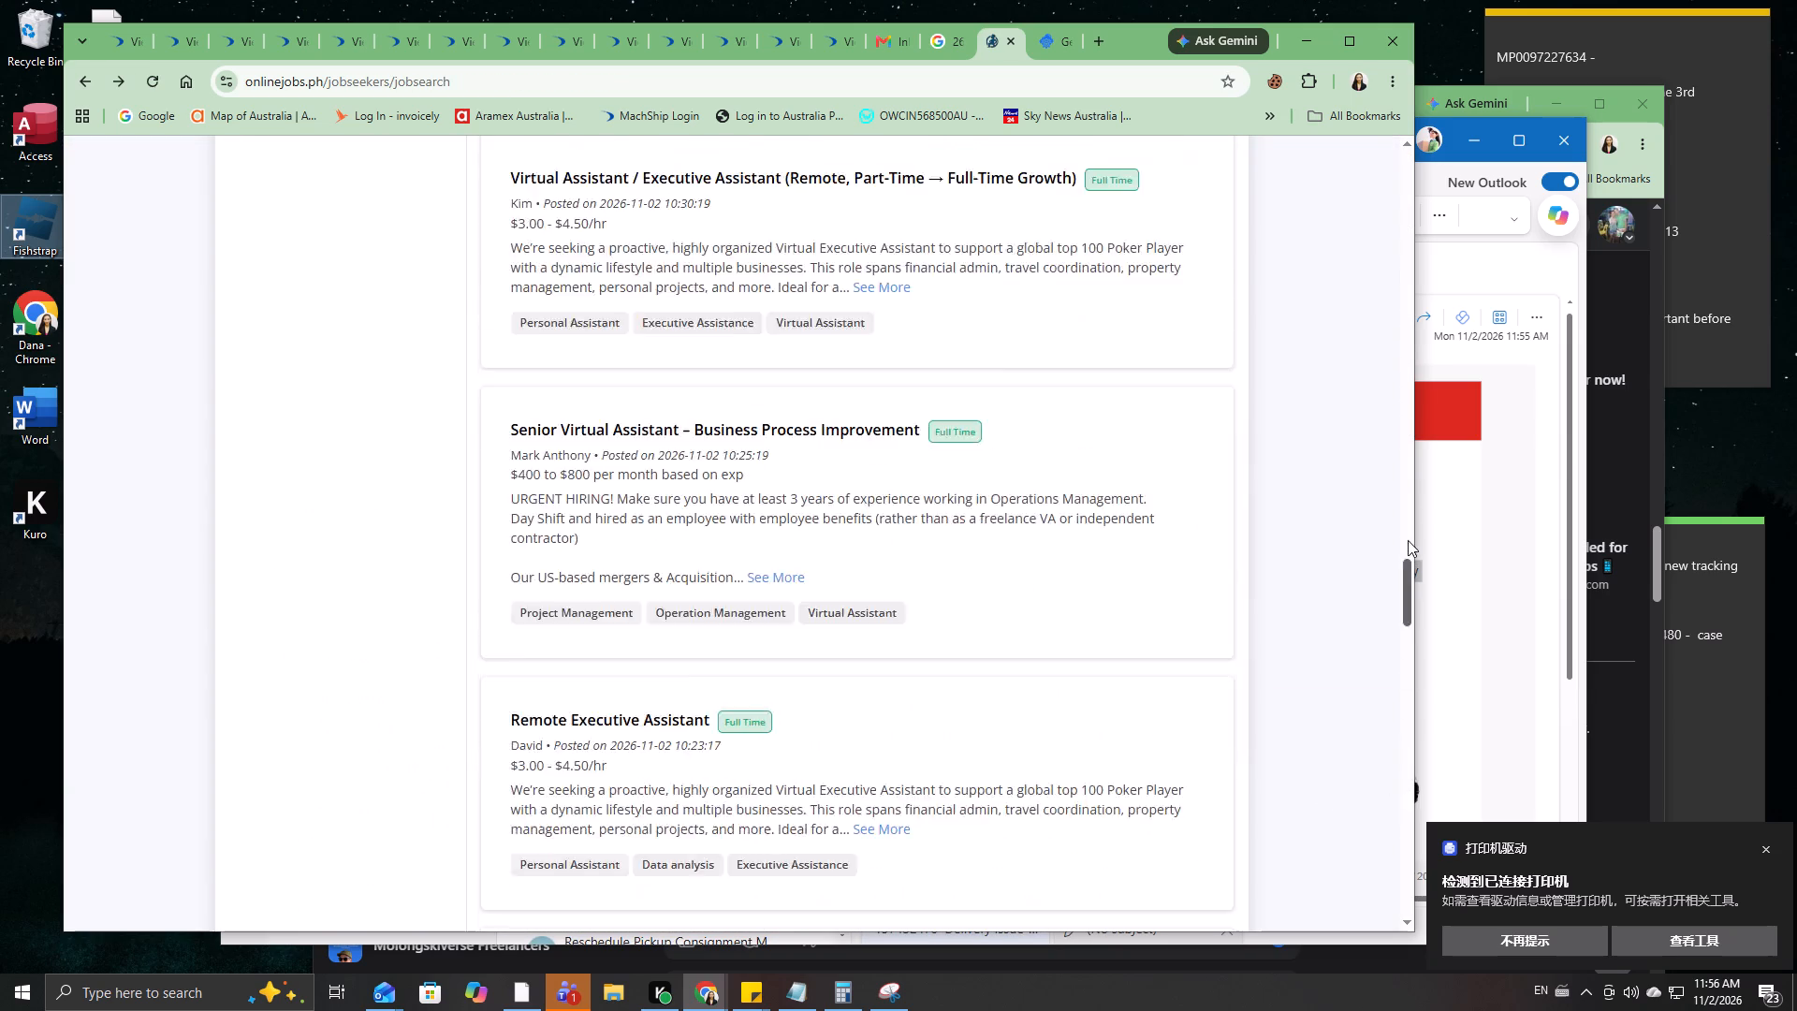
left_click_drag(1408, 540, 1398, 148)
left_click(1172, 320)
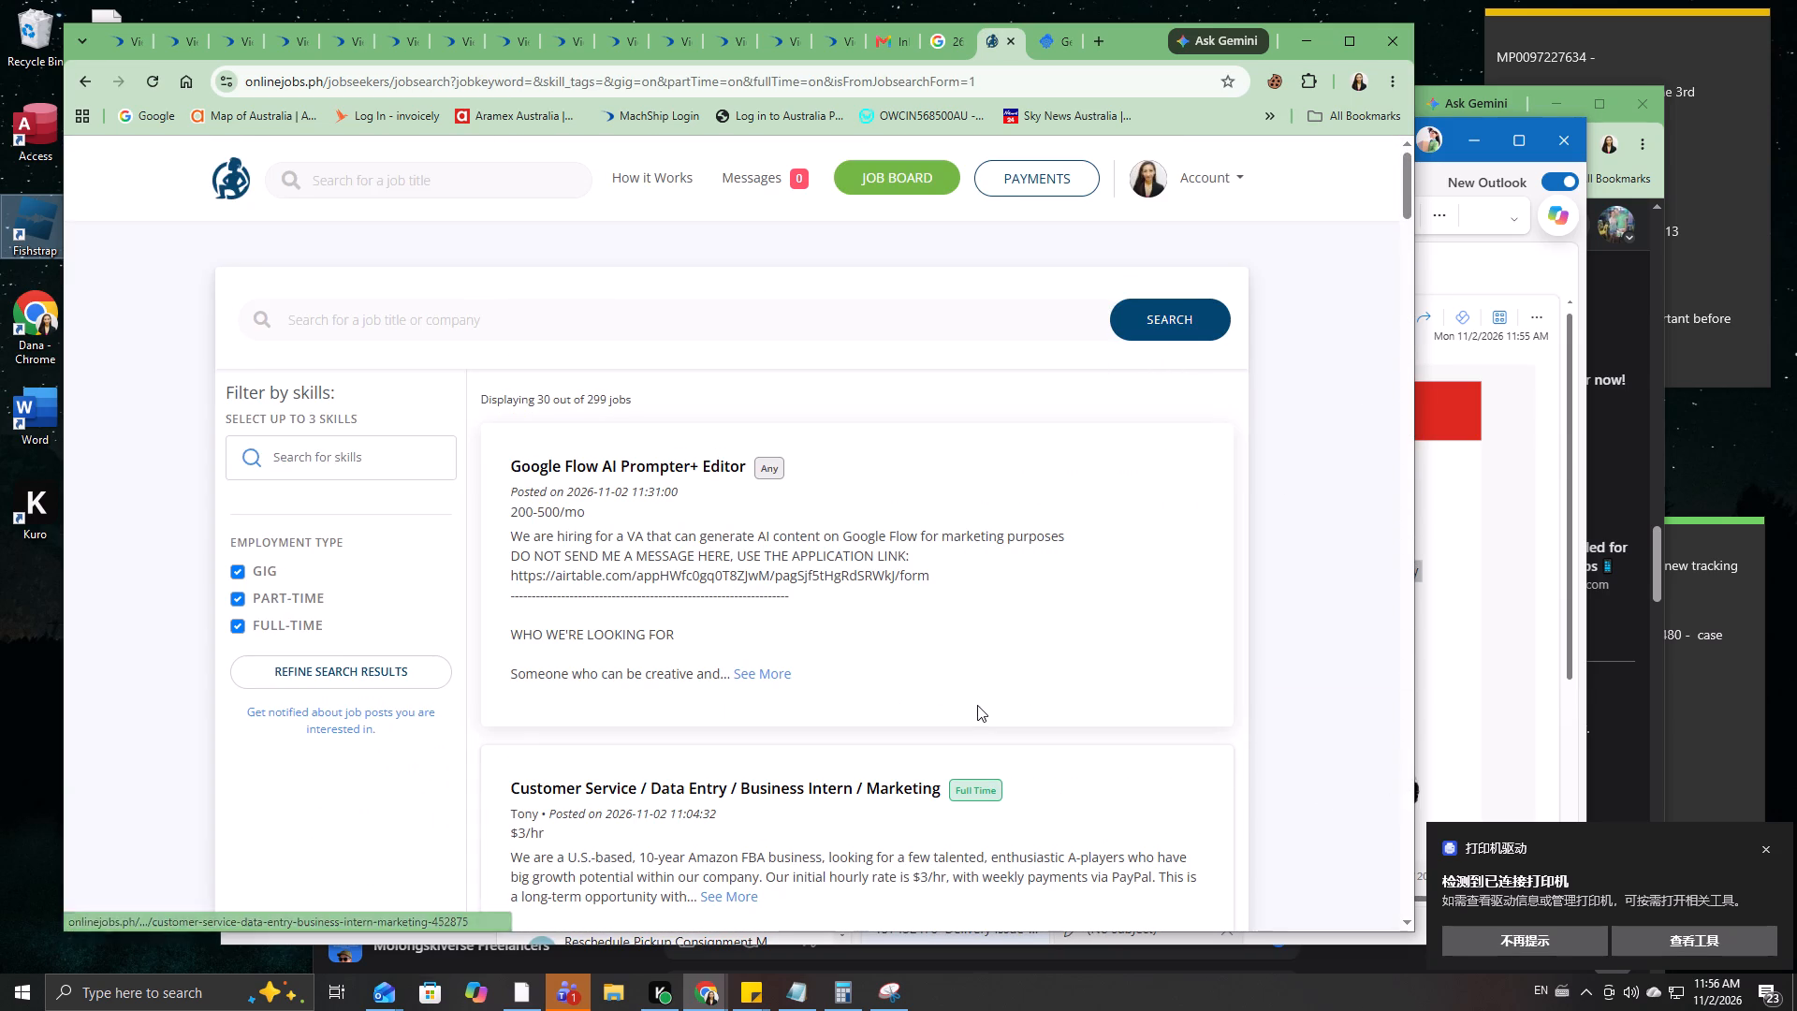
Search the OnlineJobs postings for "customer service".
left_click(607, 332)
left_click(440, 371)
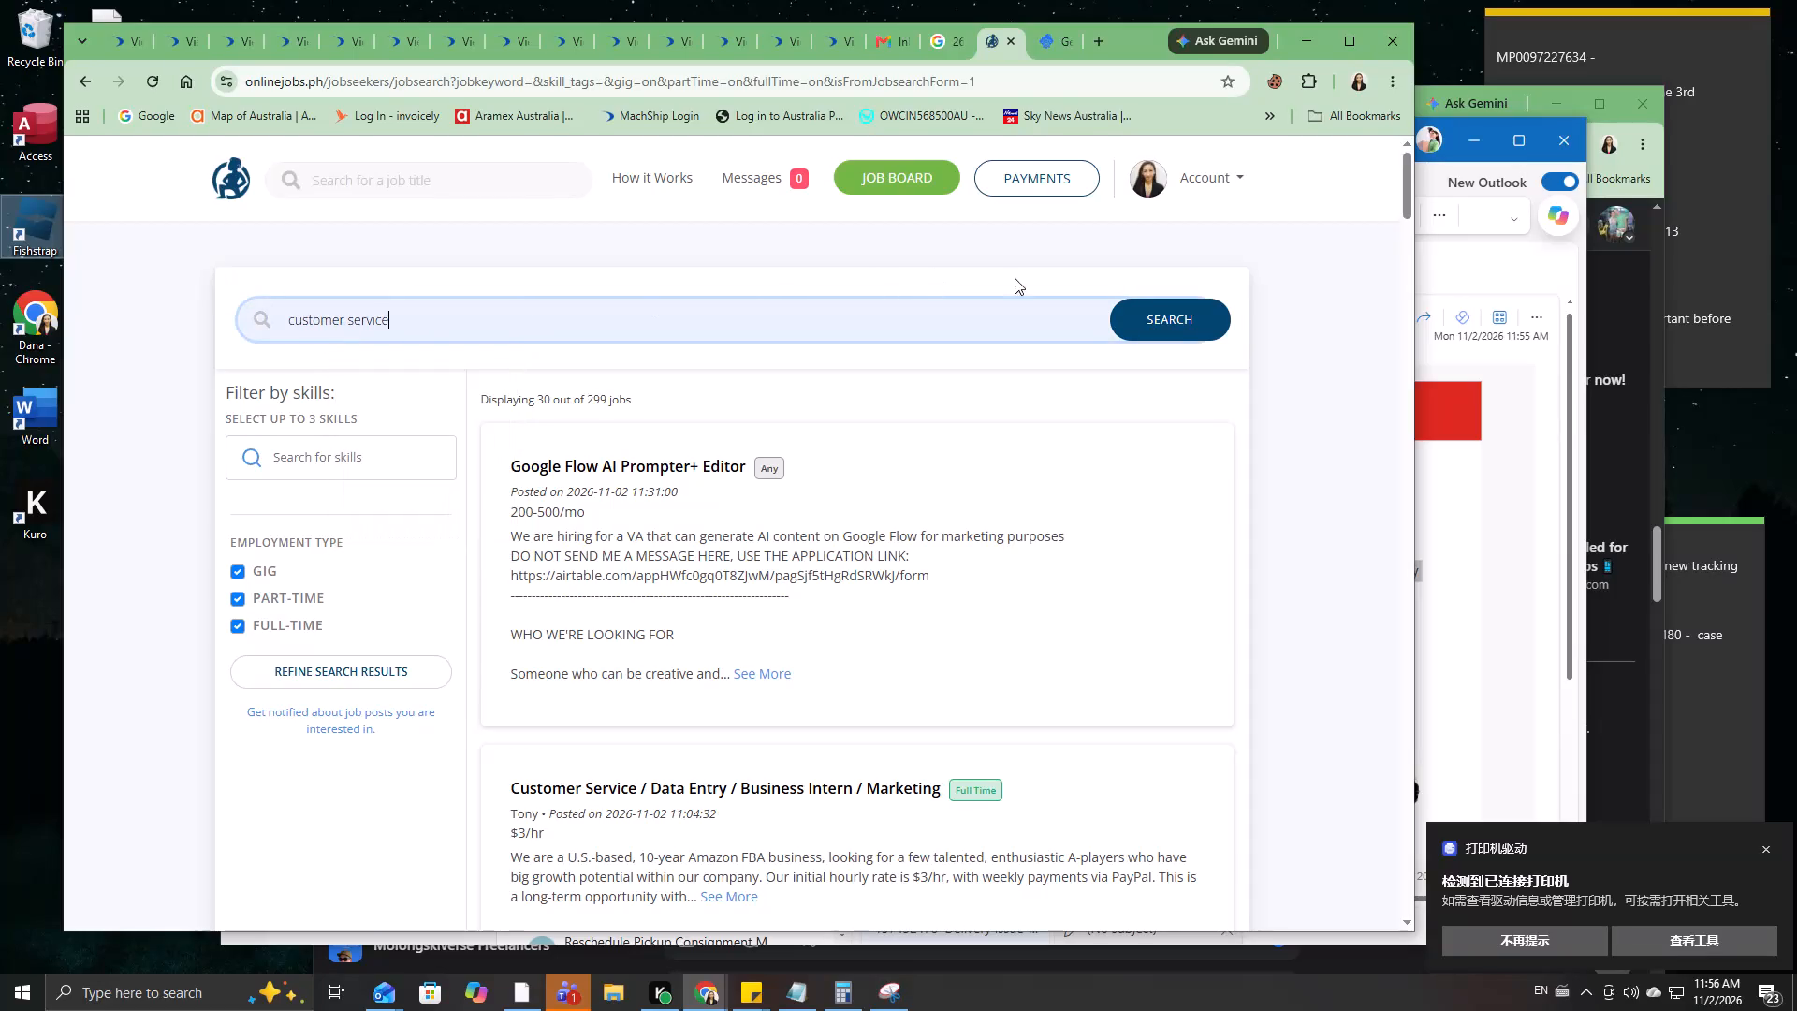
double_click(1175, 318)
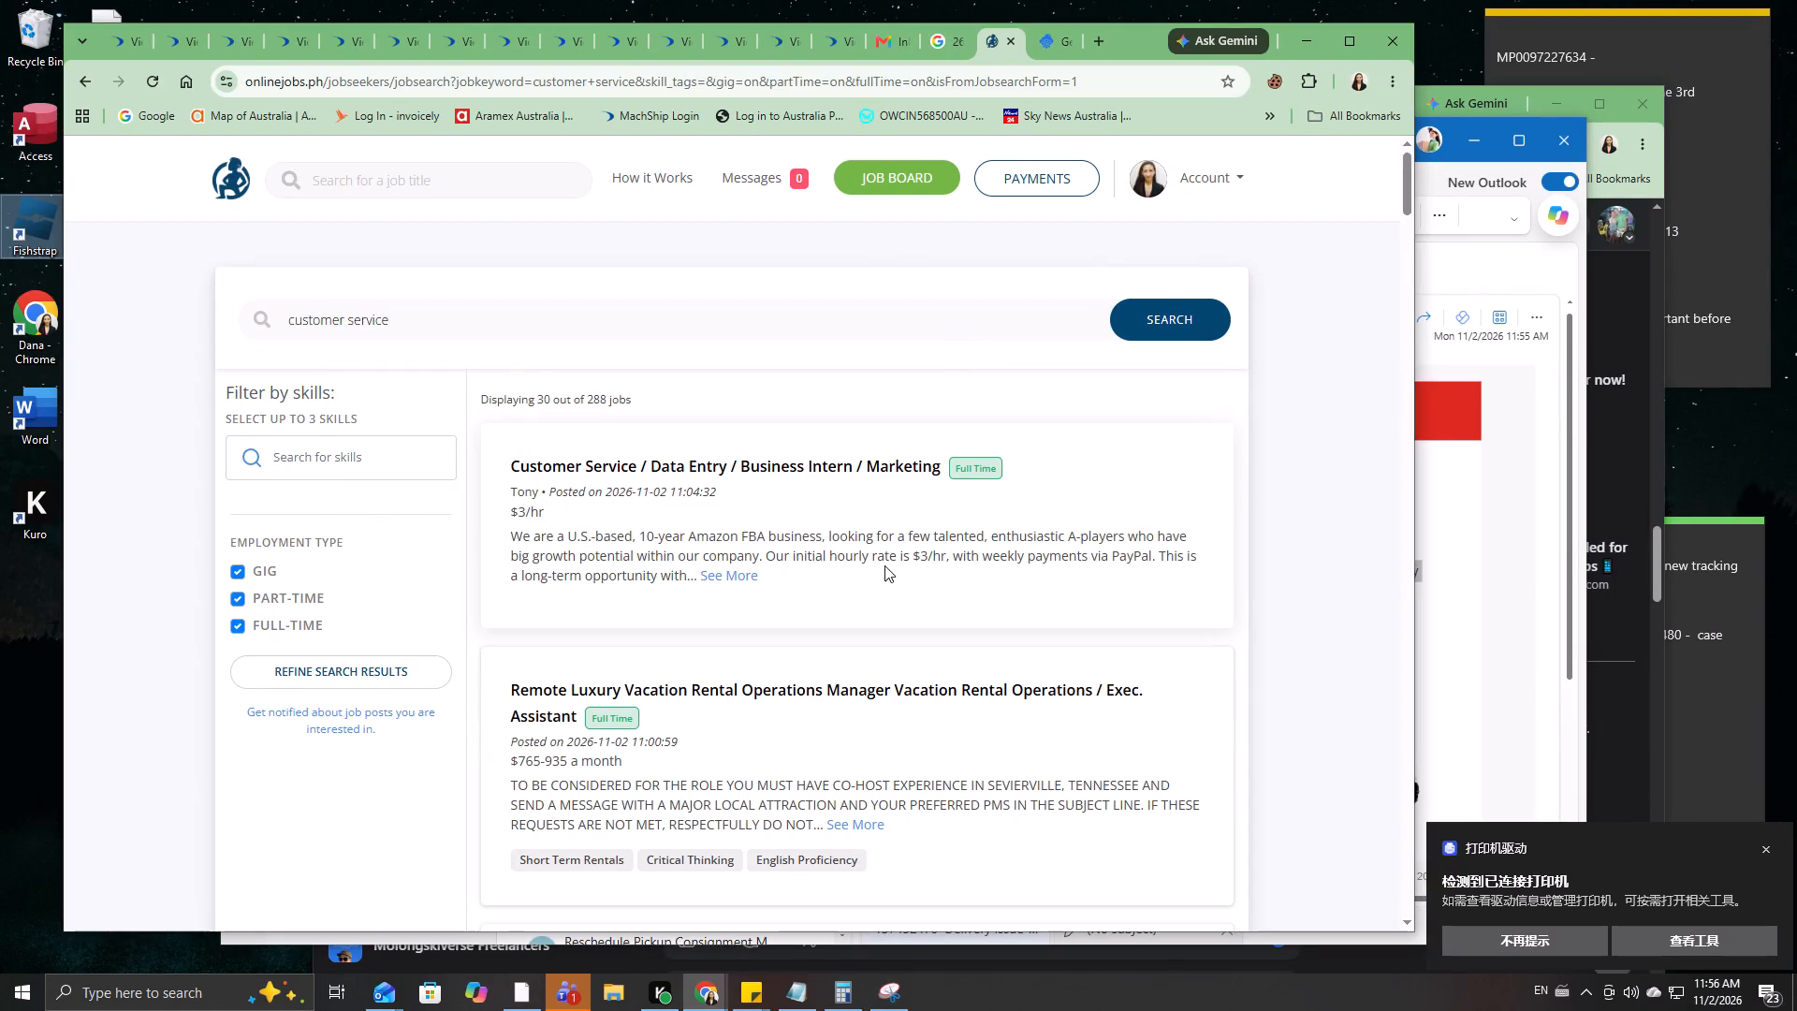
Change the job search keyword to "customer support", rerun the search and view the first listings.
left_click(582, 312)
key("BackSpace")
key("BackSpace")
key("BackSpace")
key("BackSpace")
key("BackSpace")
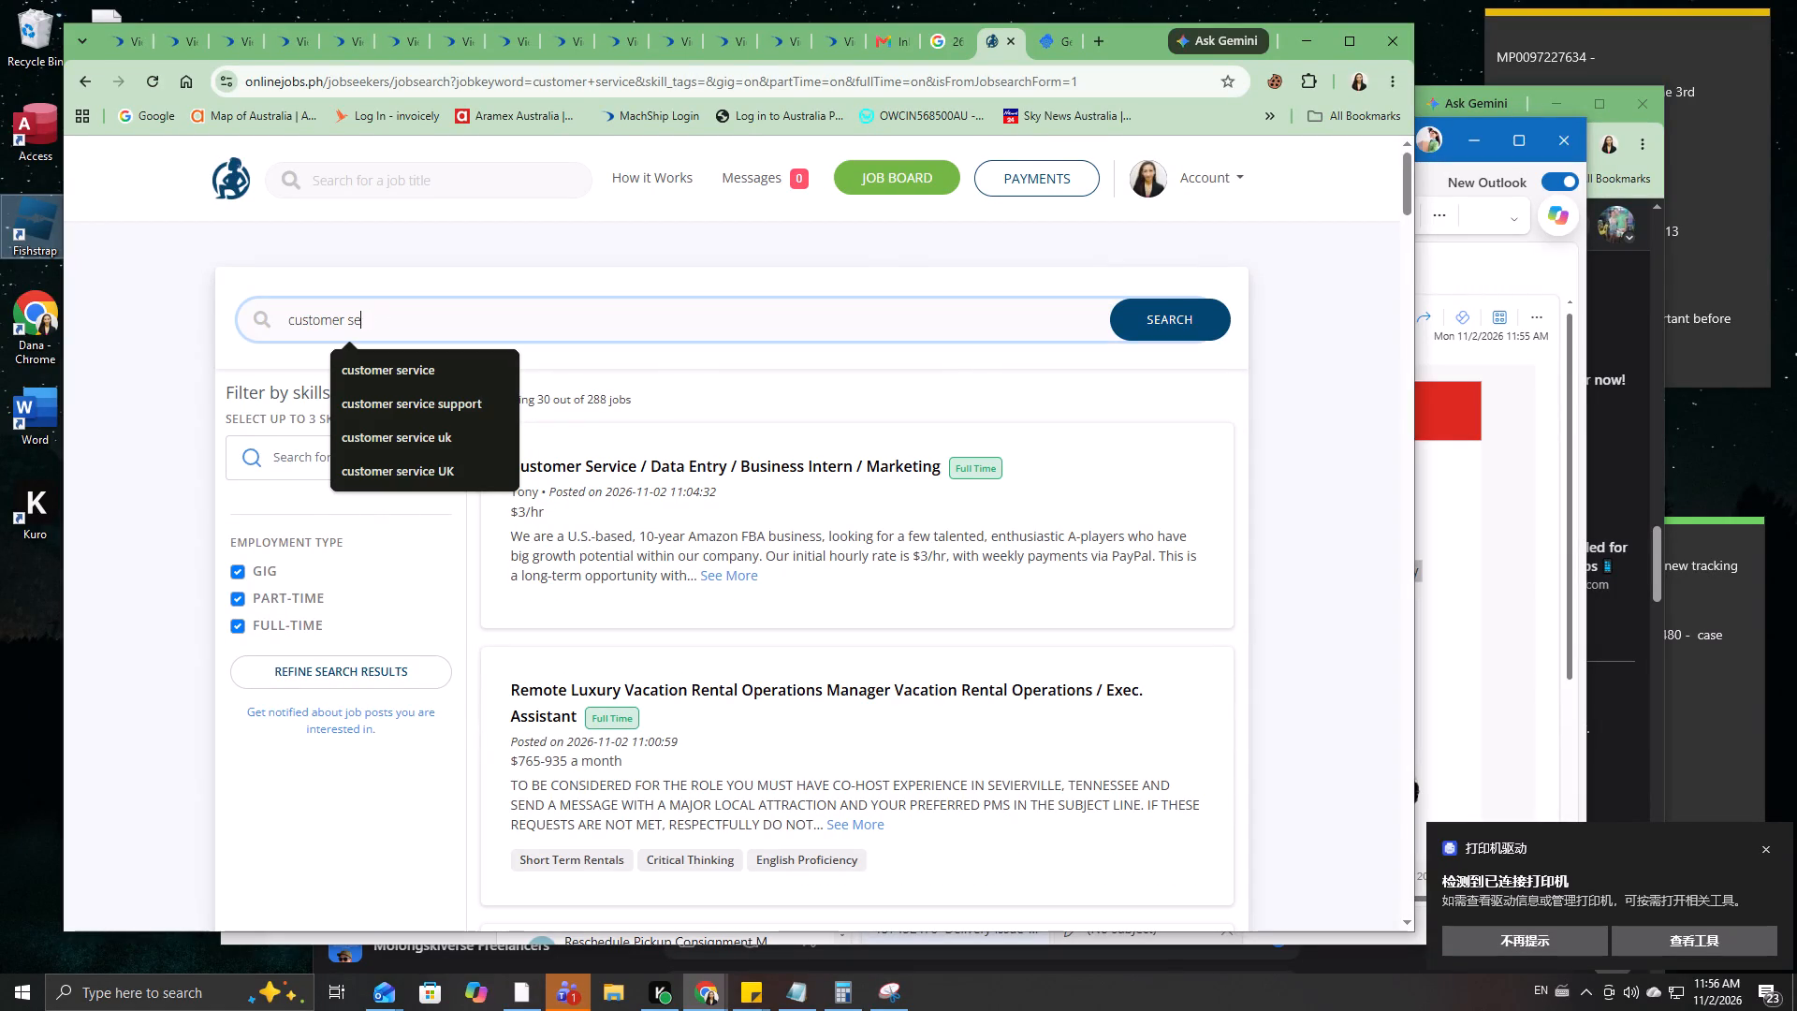
key("BackSpace")
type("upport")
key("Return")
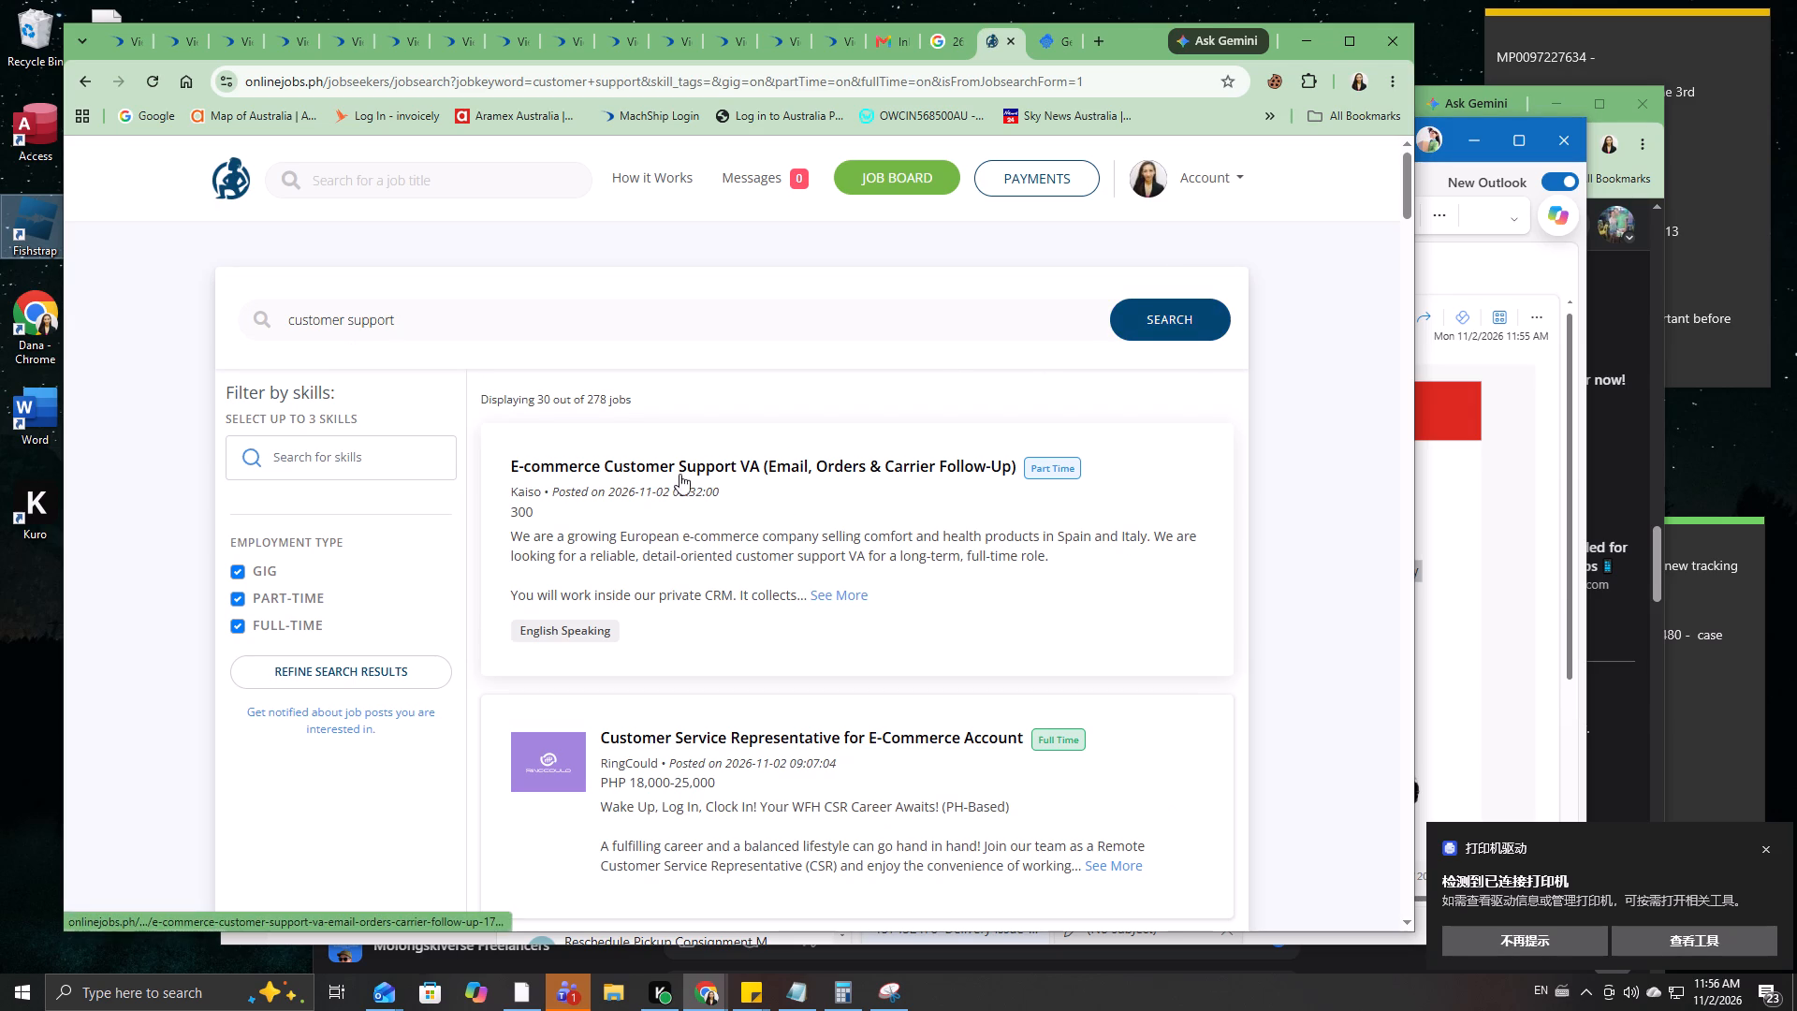
scroll(667, 459, "down", 7)
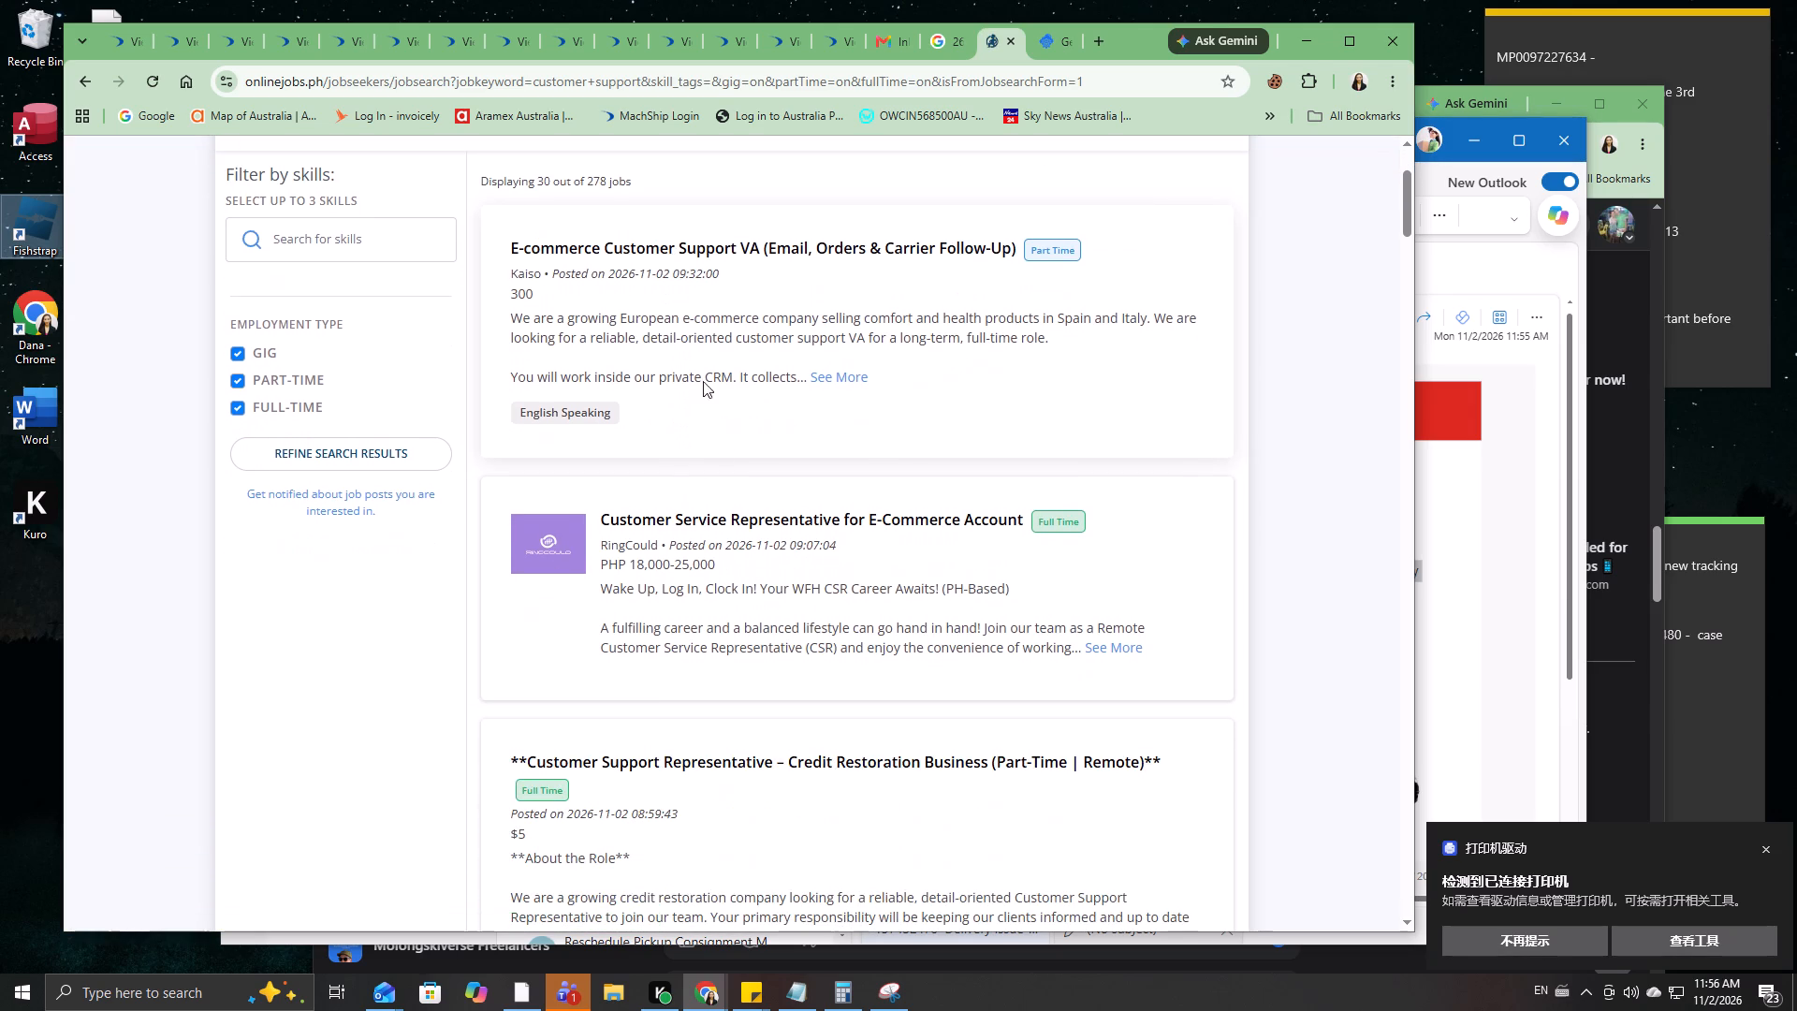
Dismiss the printer notification, switch to Facebook's refreshed home feed and like the PARA Coffee House post about opening today.
left_click(1766, 850)
left_click(1615, 734)
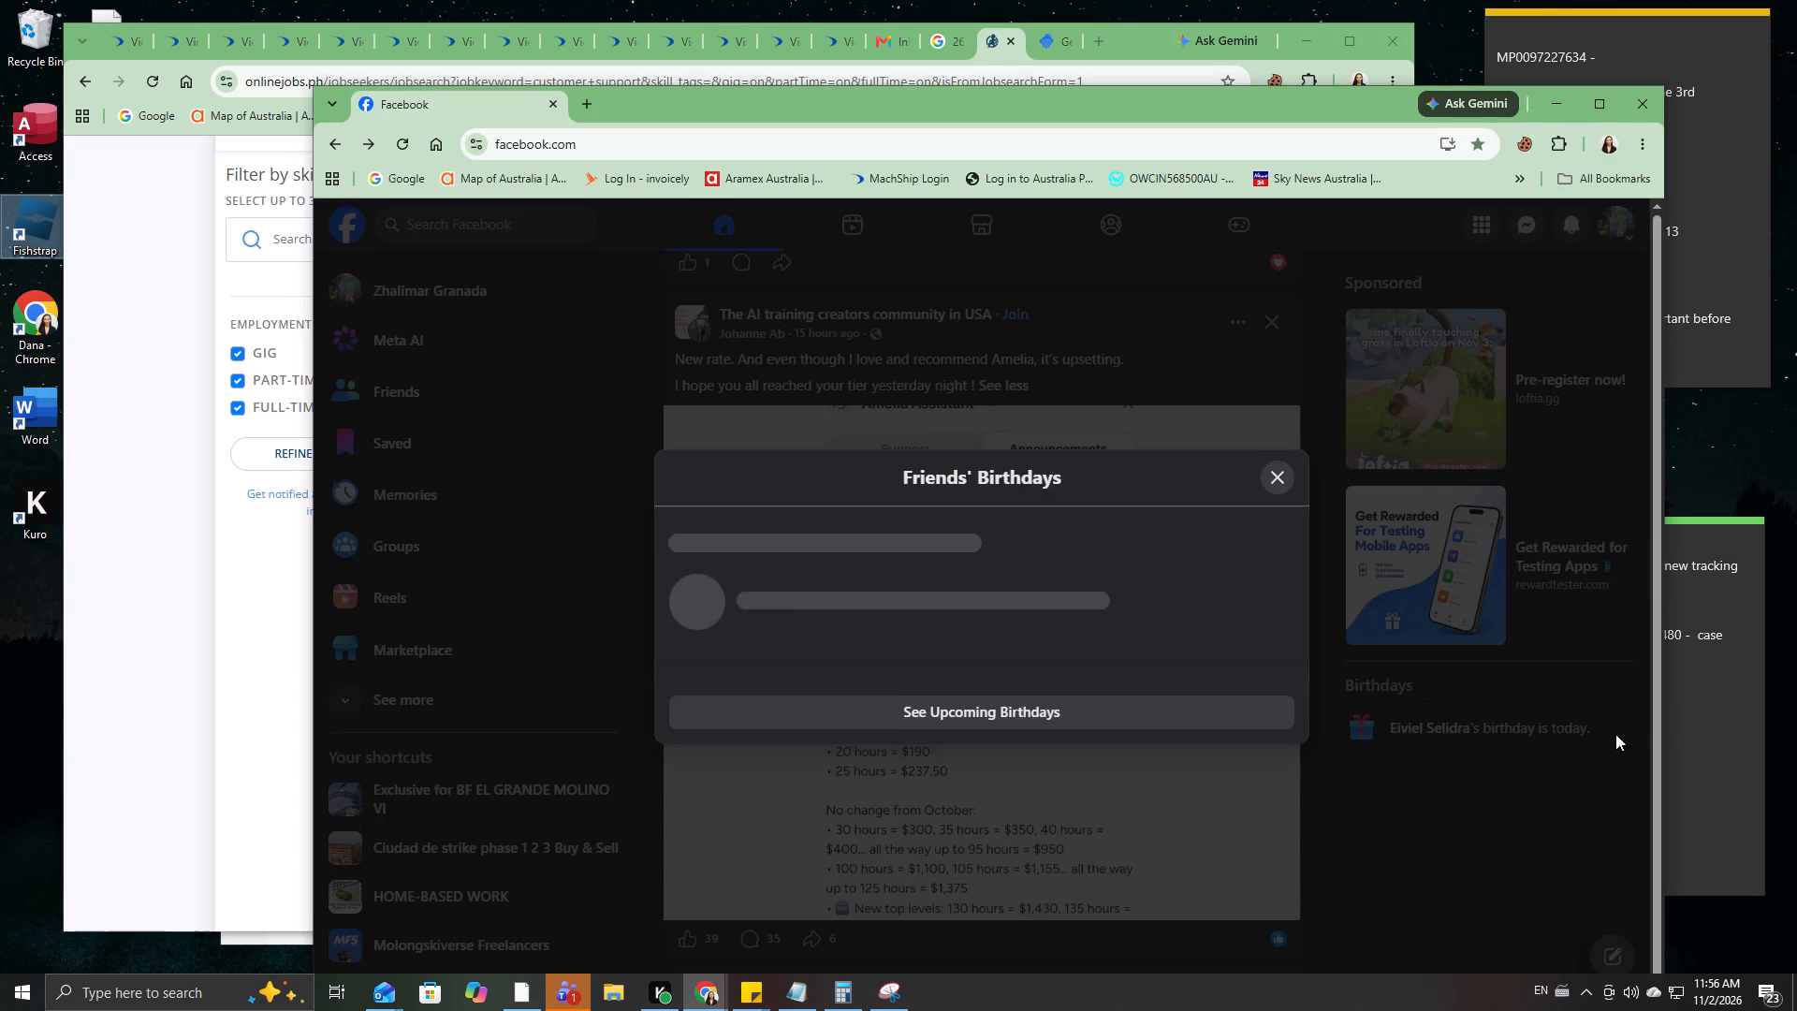
left_click(1286, 477)
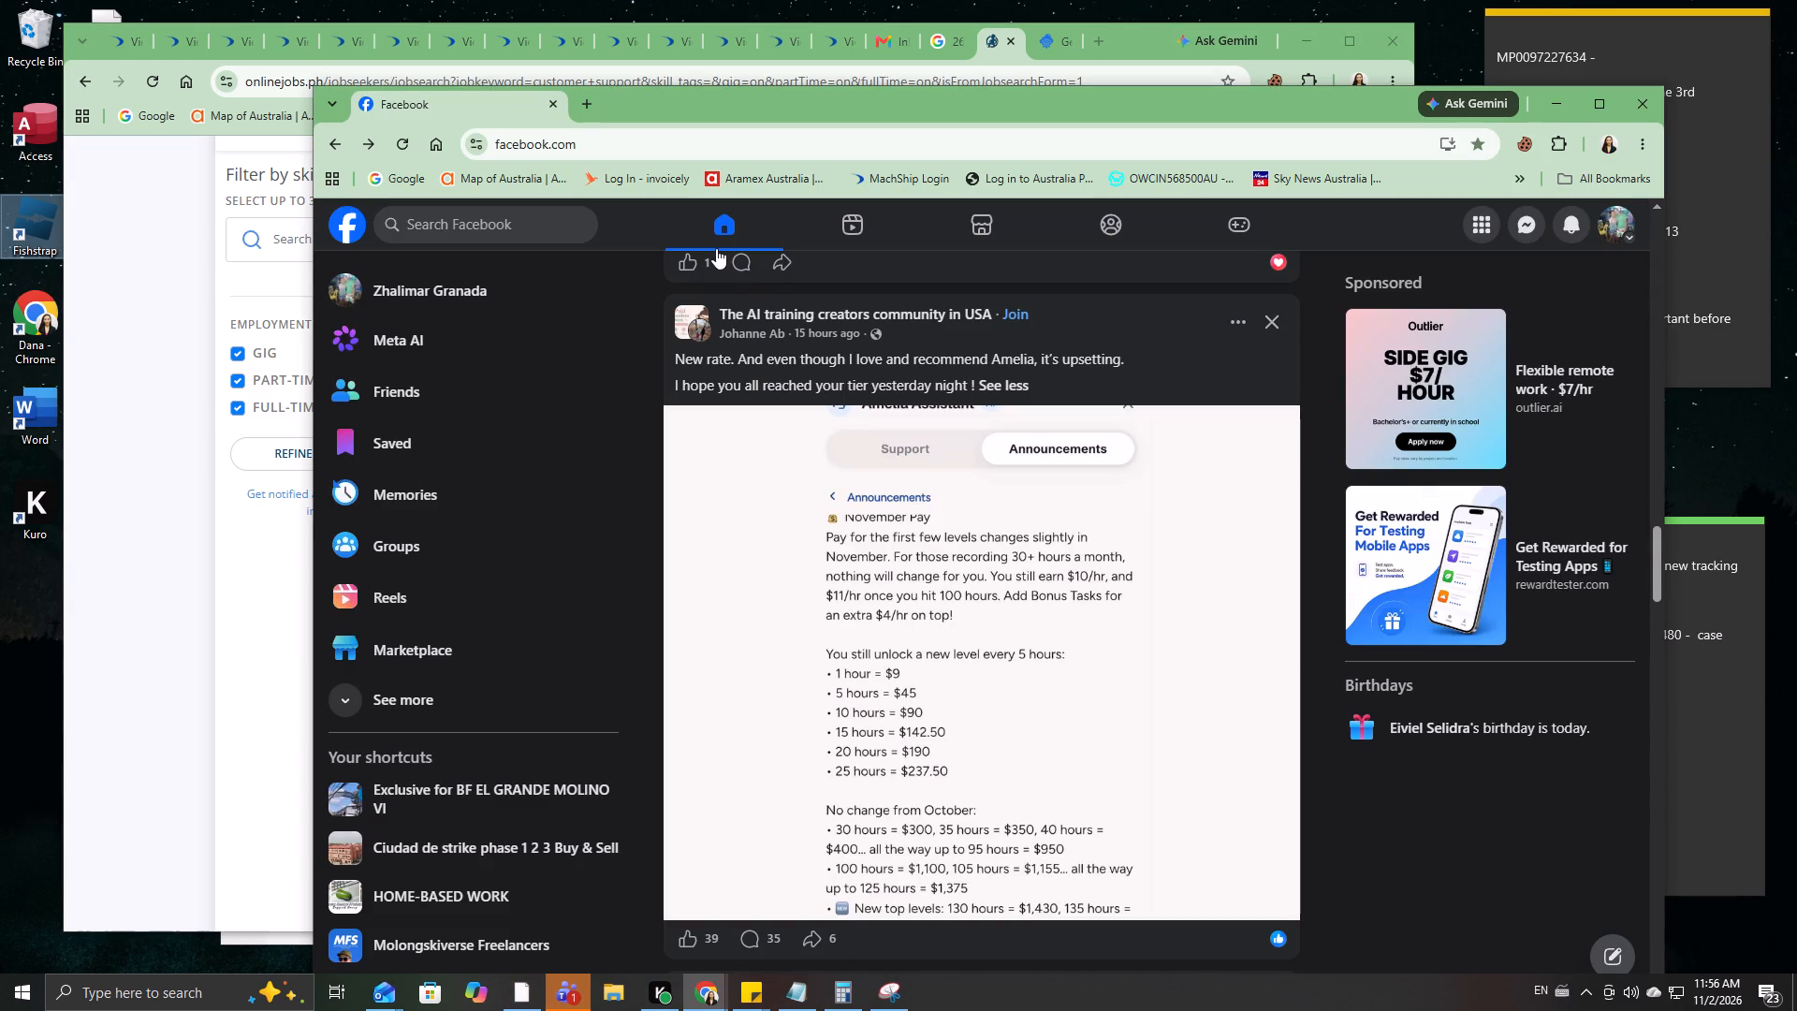
left_click(735, 227)
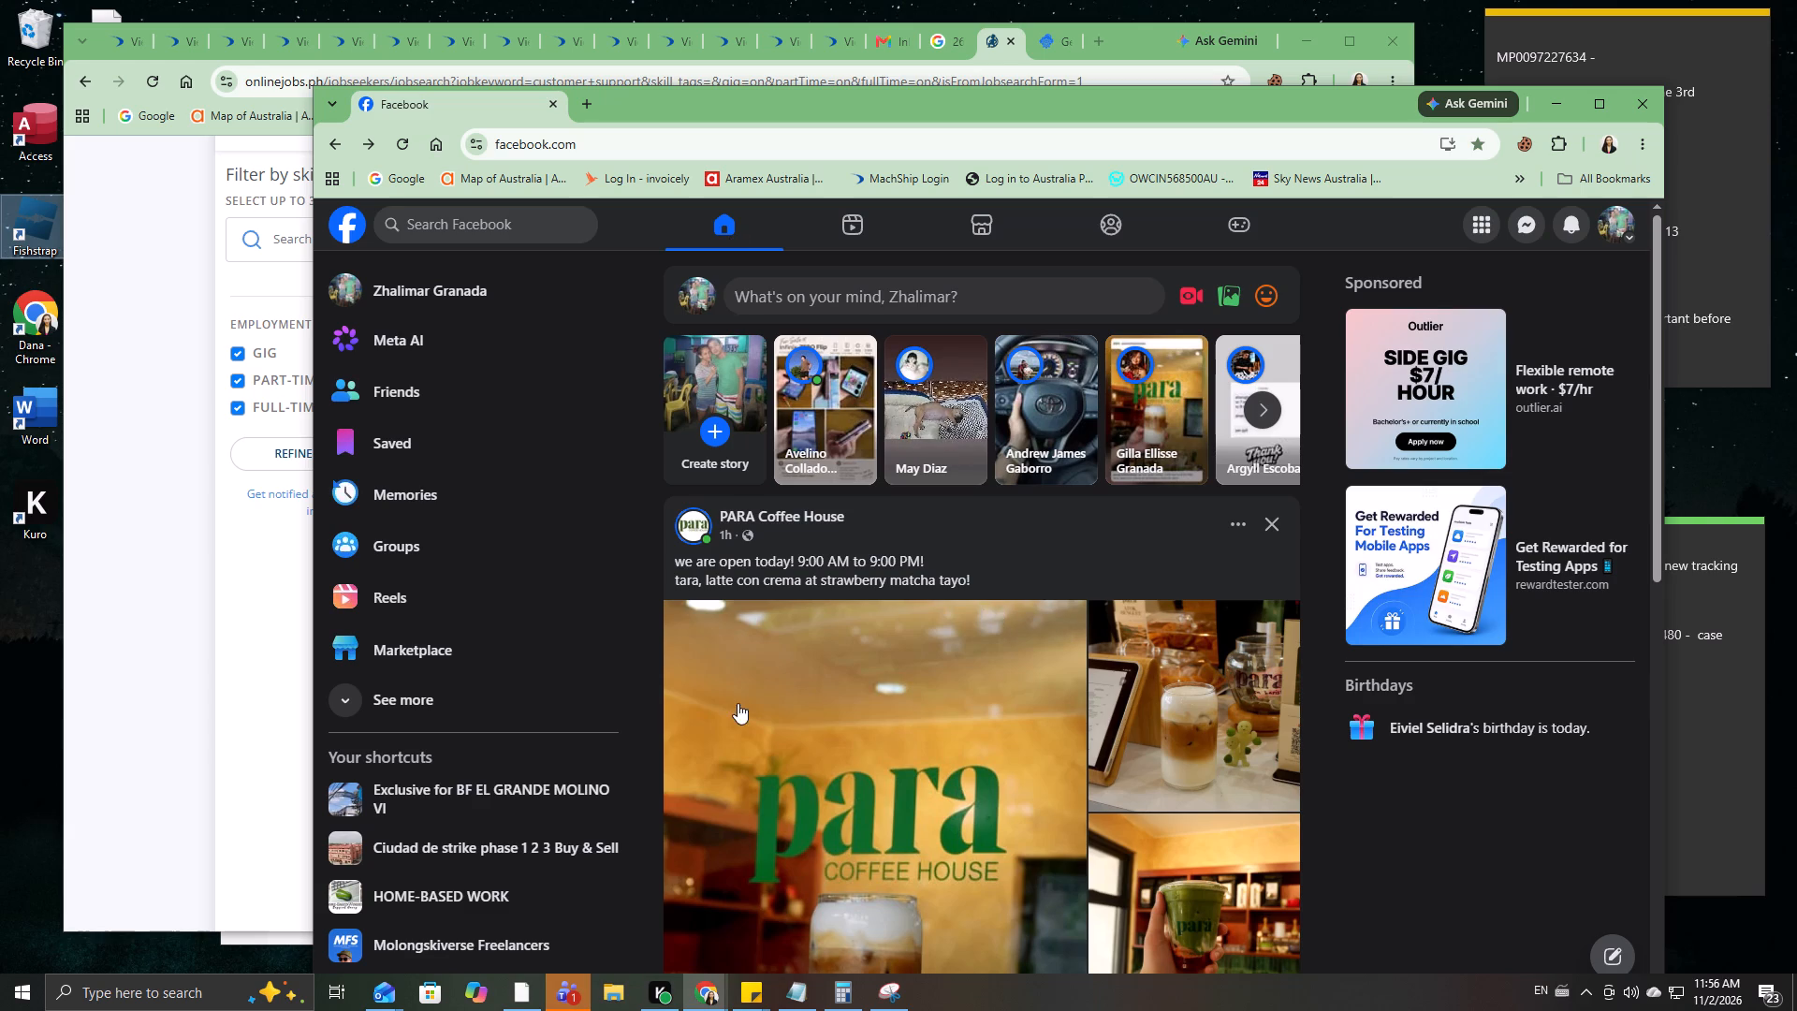
scroll(850, 637, "down", 6)
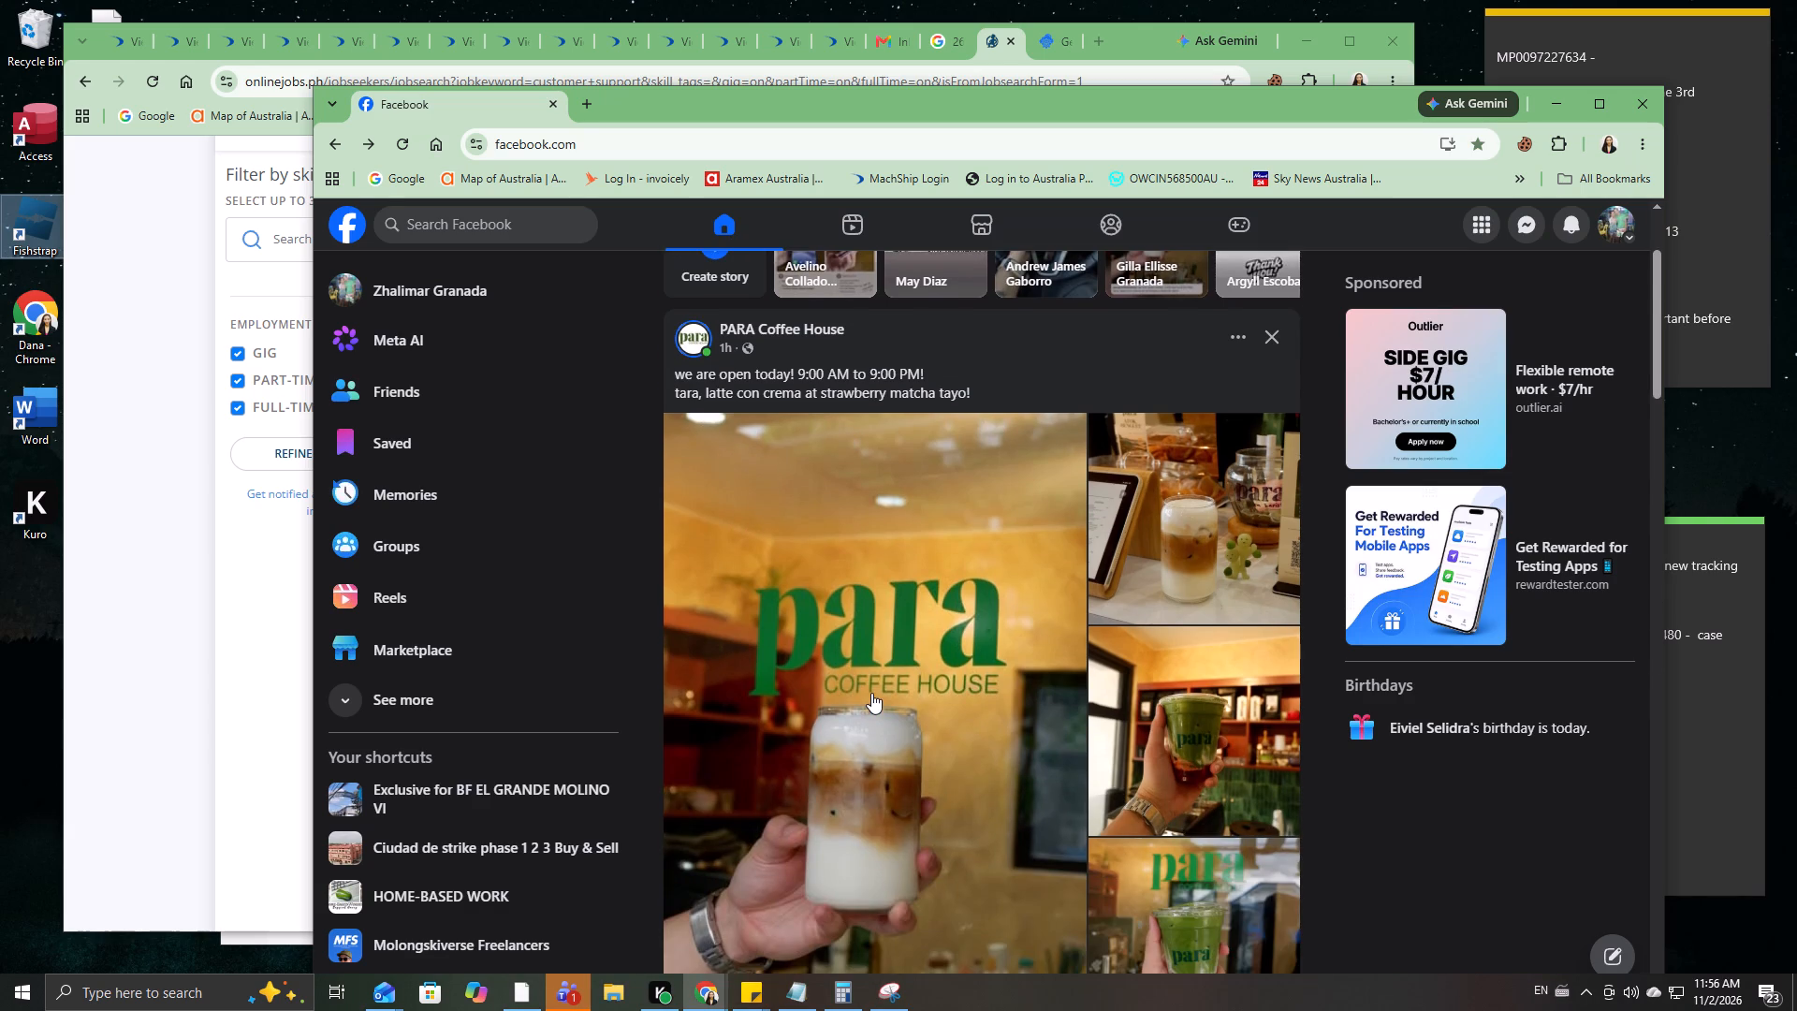
scroll(871, 693, "down", 8)
left_click(690, 830)
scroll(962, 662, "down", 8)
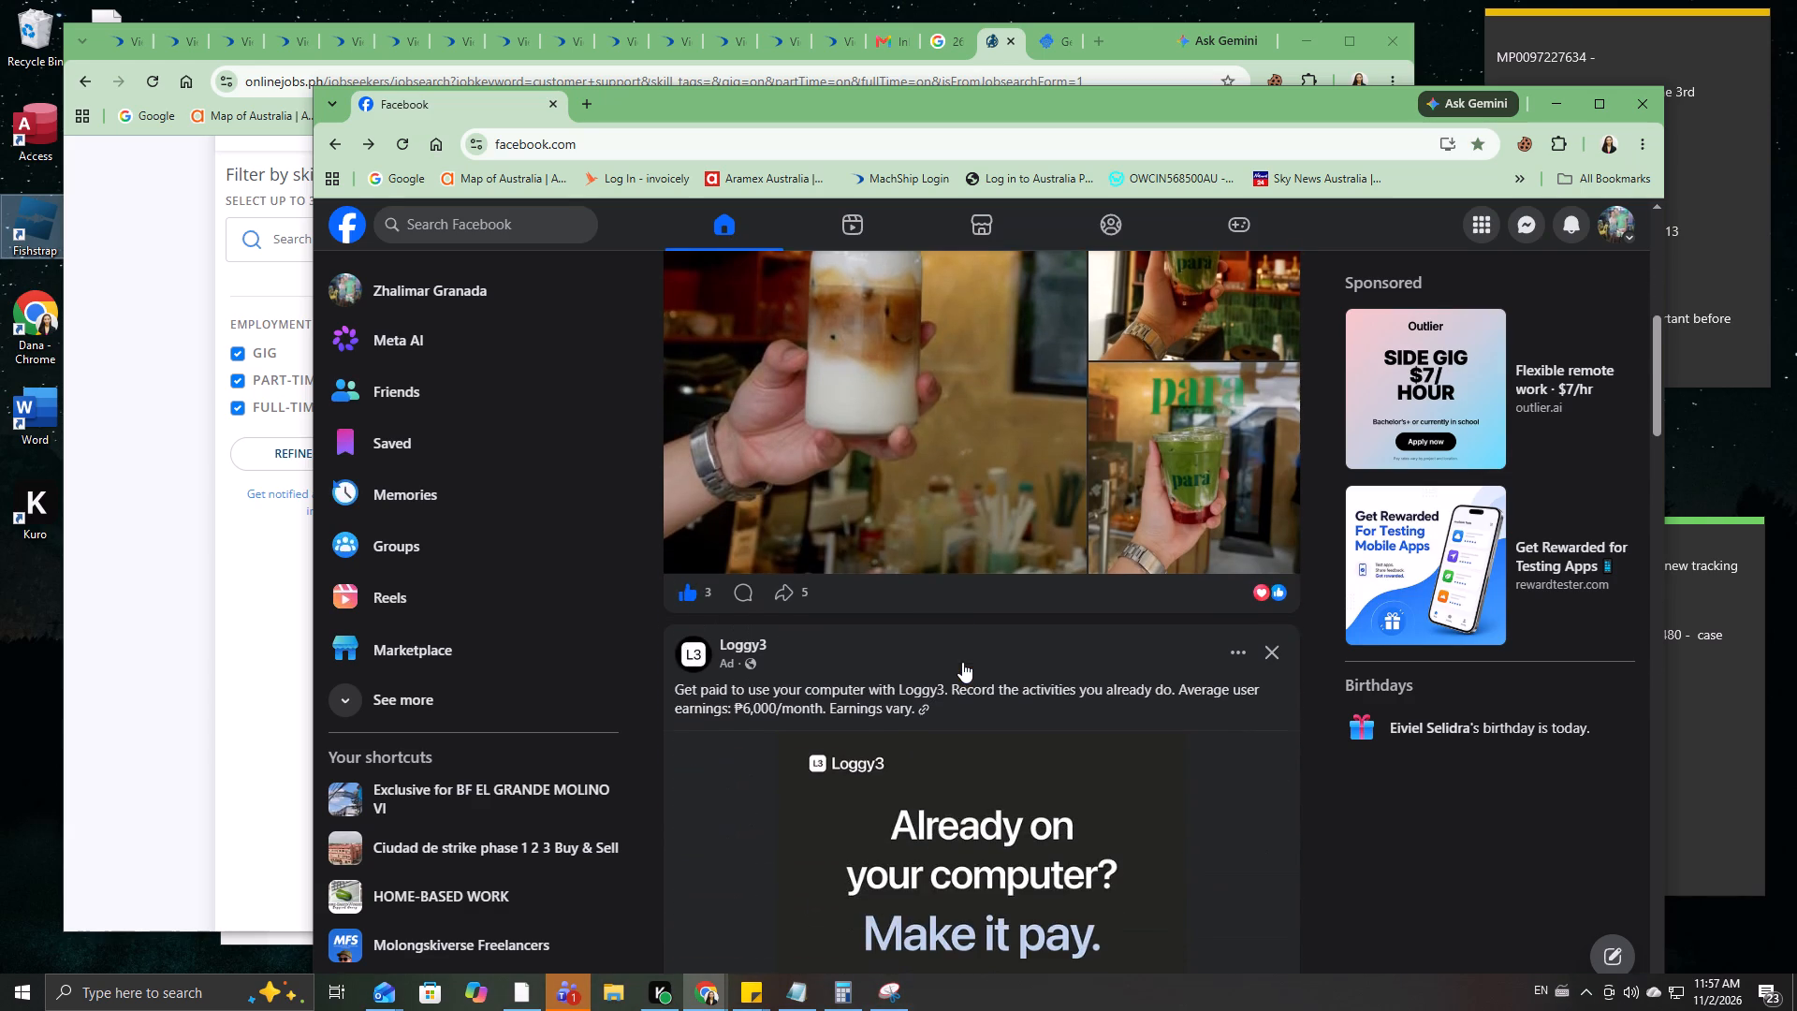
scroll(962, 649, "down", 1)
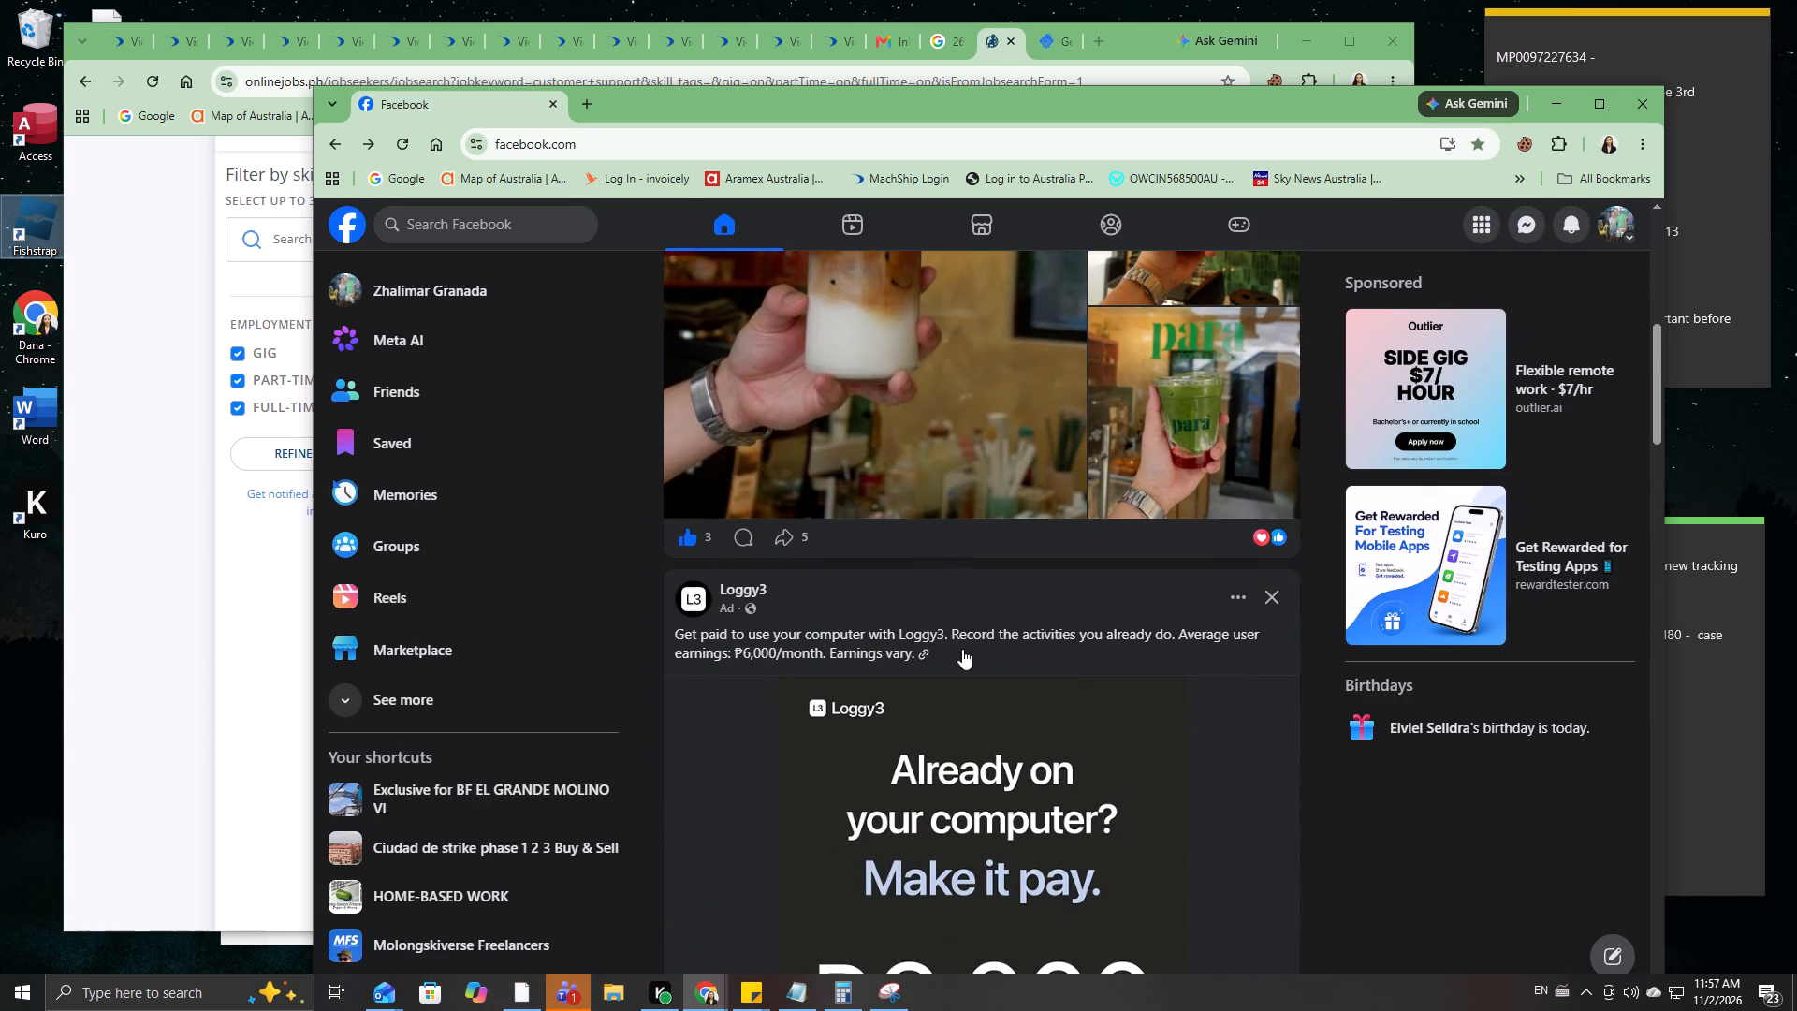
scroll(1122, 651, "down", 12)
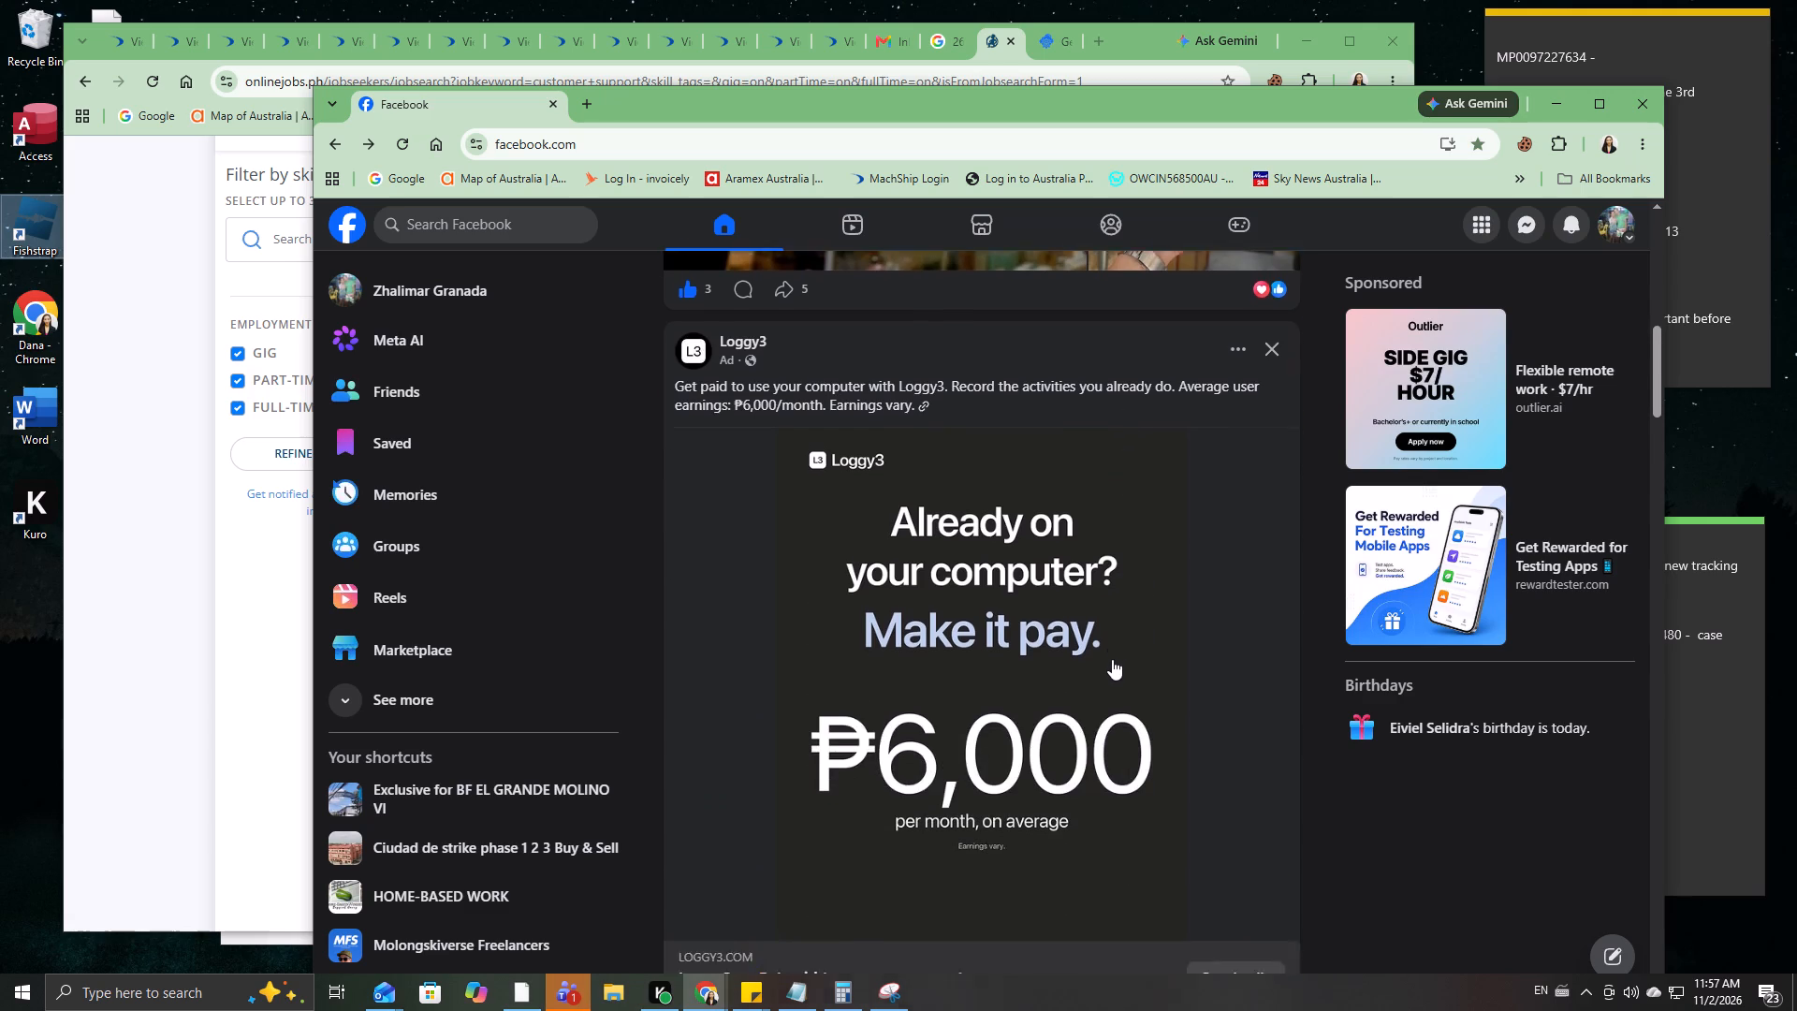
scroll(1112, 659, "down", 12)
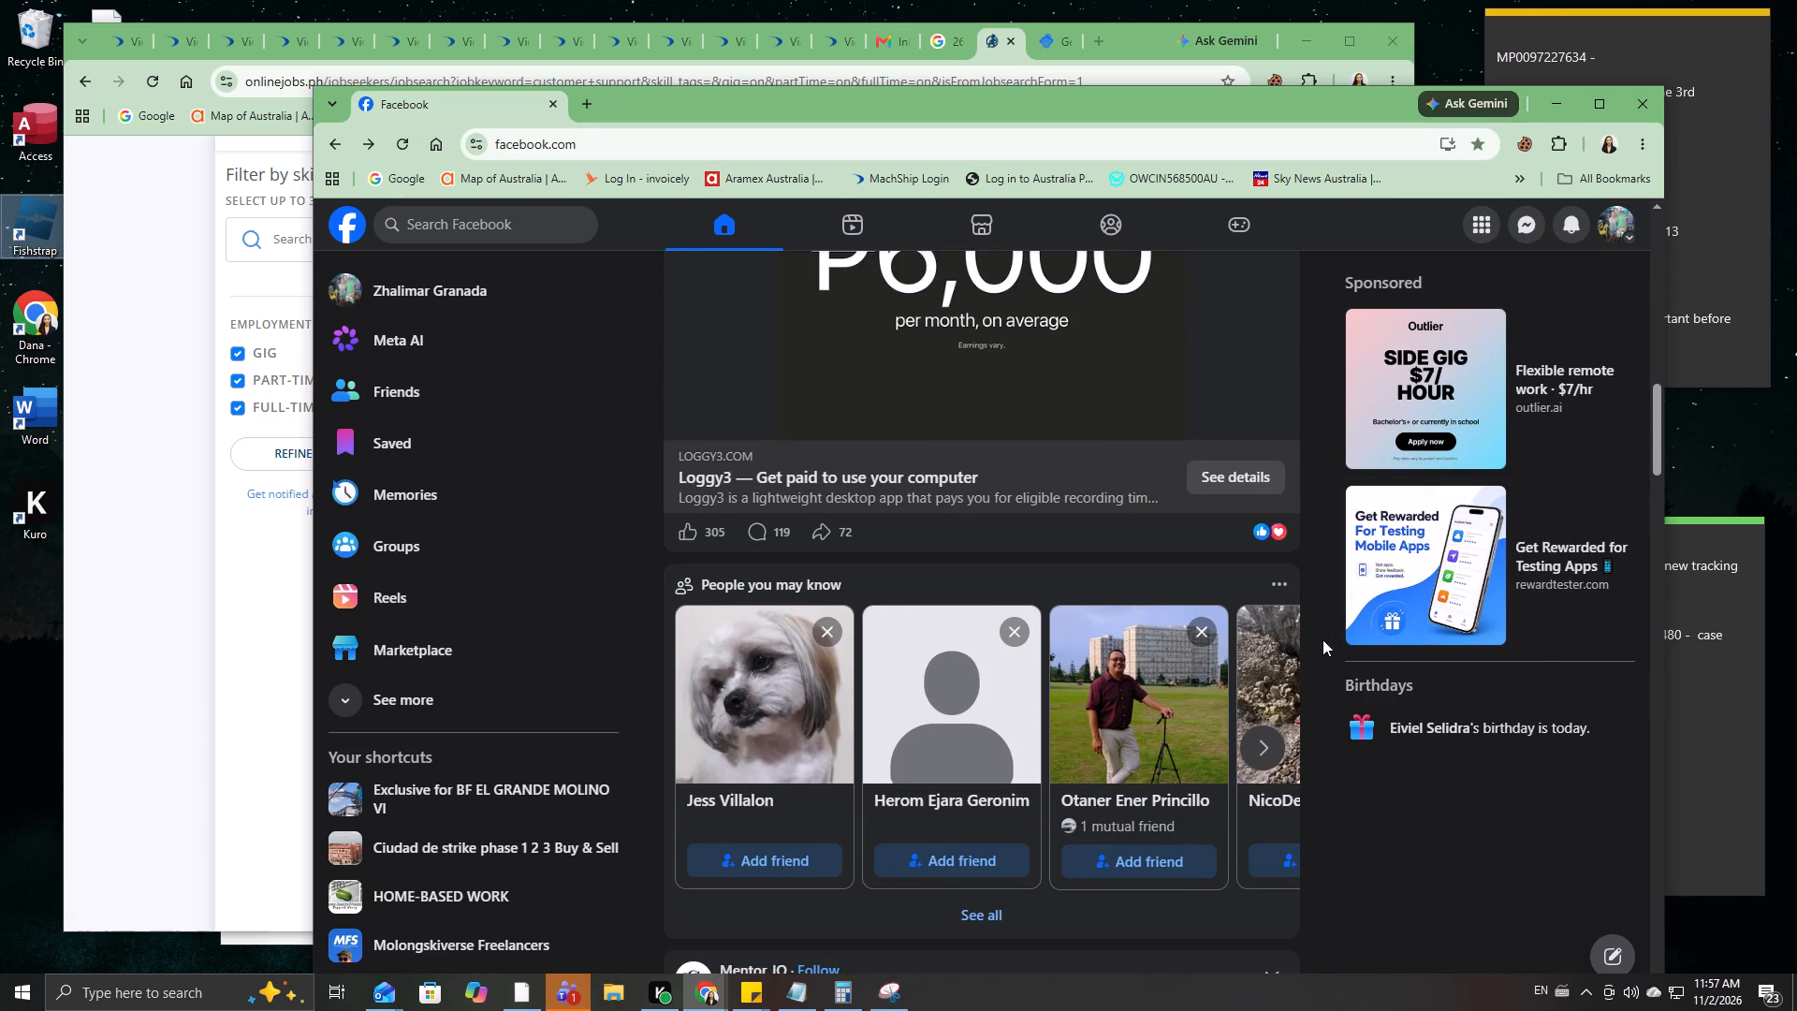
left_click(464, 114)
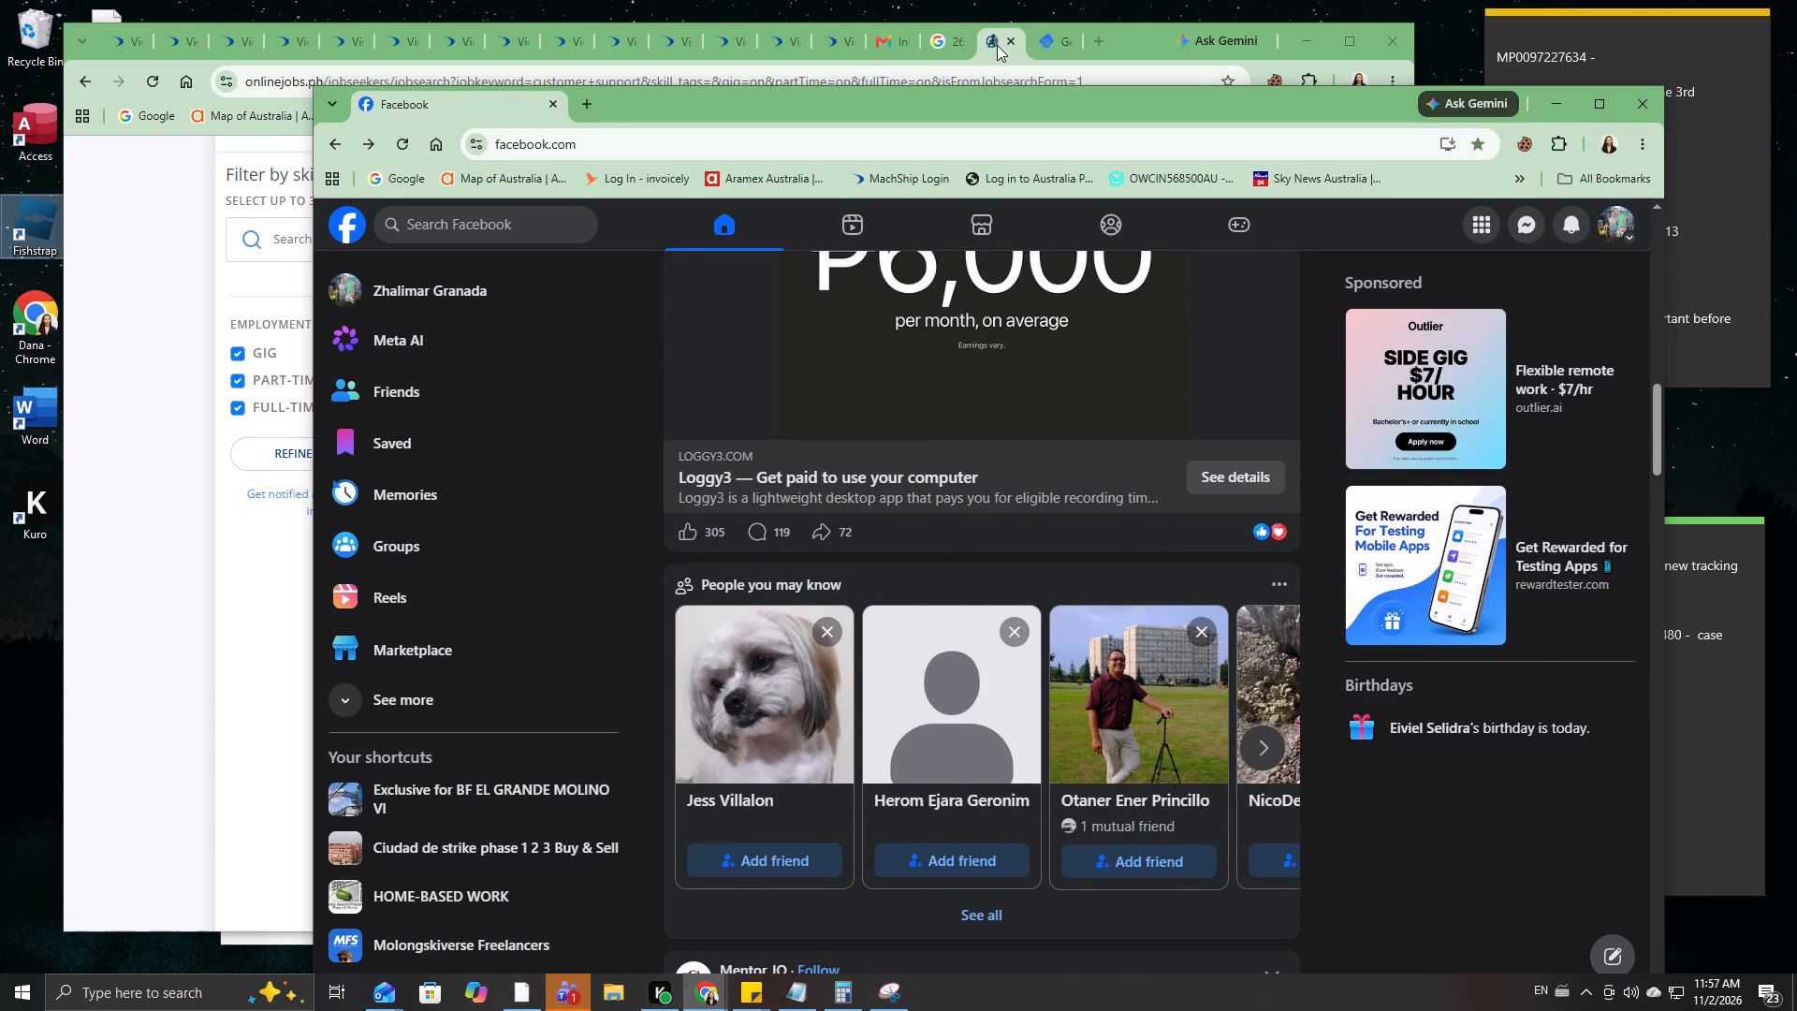
Switch back to OnlineJobs and look through the customer support job listings.
left_click(995, 46)
left_click(396, 625)
scroll(396, 625, "down", 6)
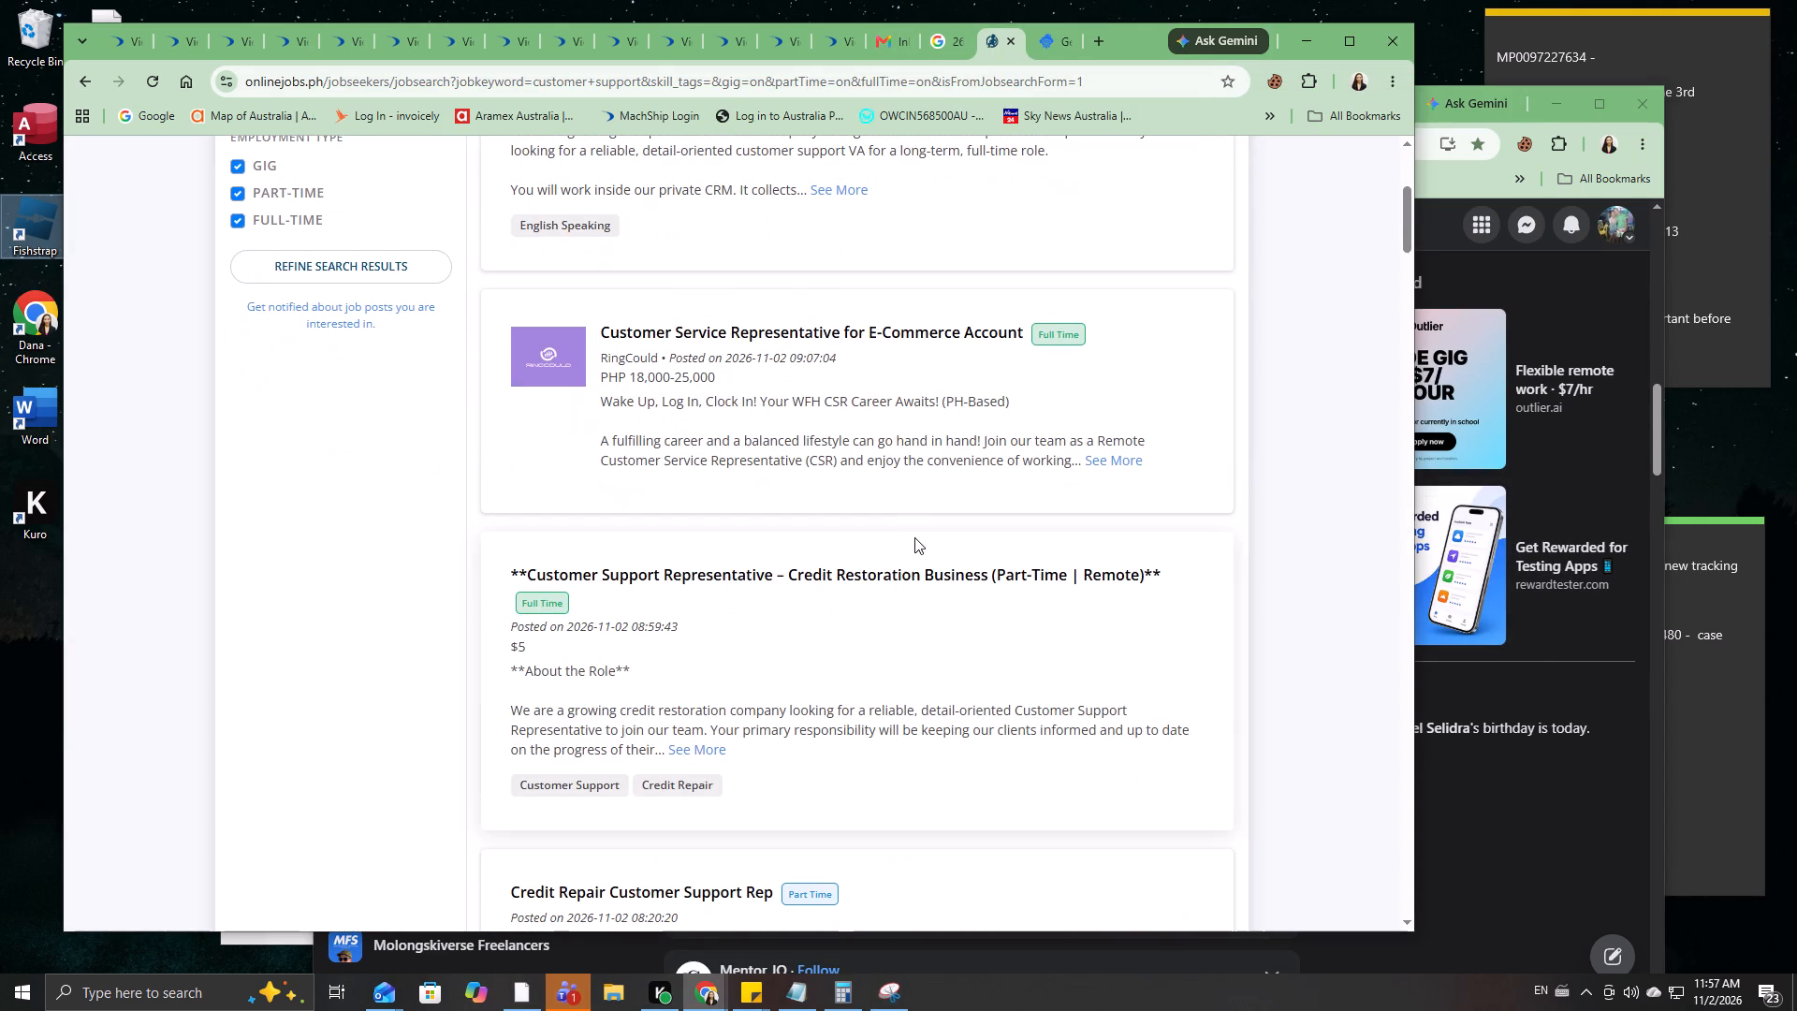
scroll(938, 637, "down", 6)
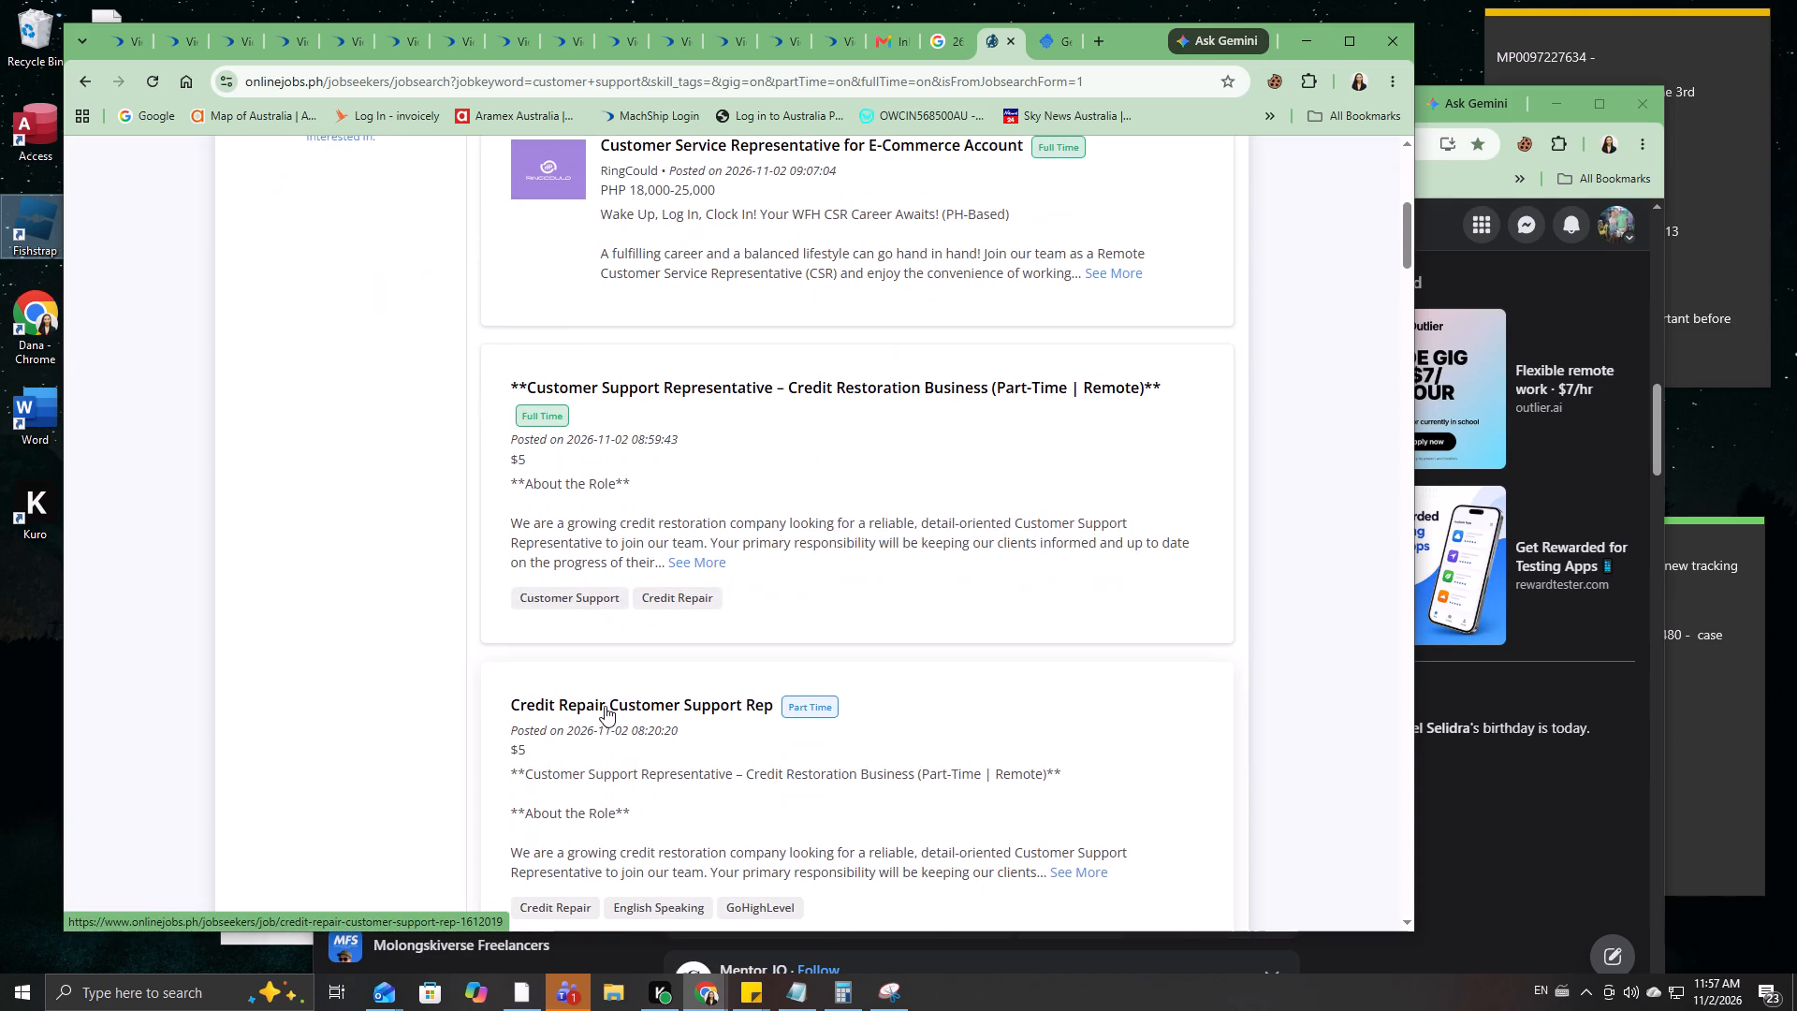
scroll(666, 692, "down", 10)
scroll(1179, 422, "up", 12)
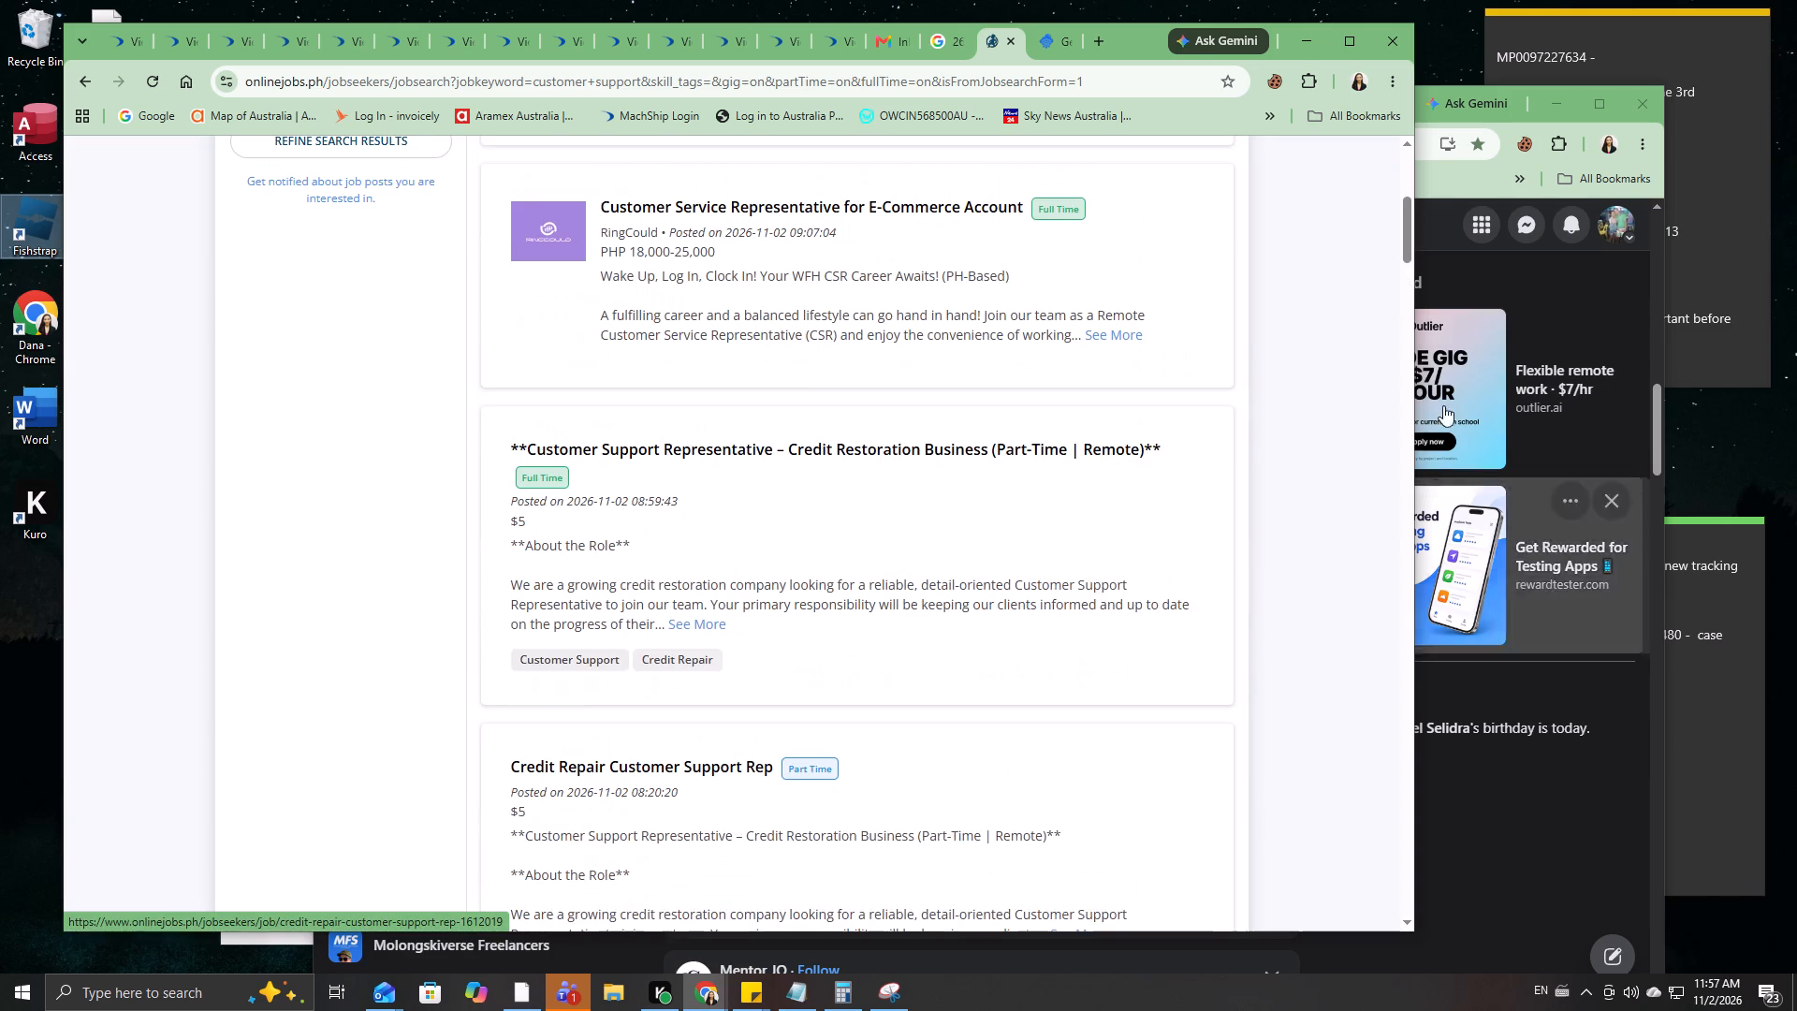
left_click_drag(1404, 245, 1380, 75)
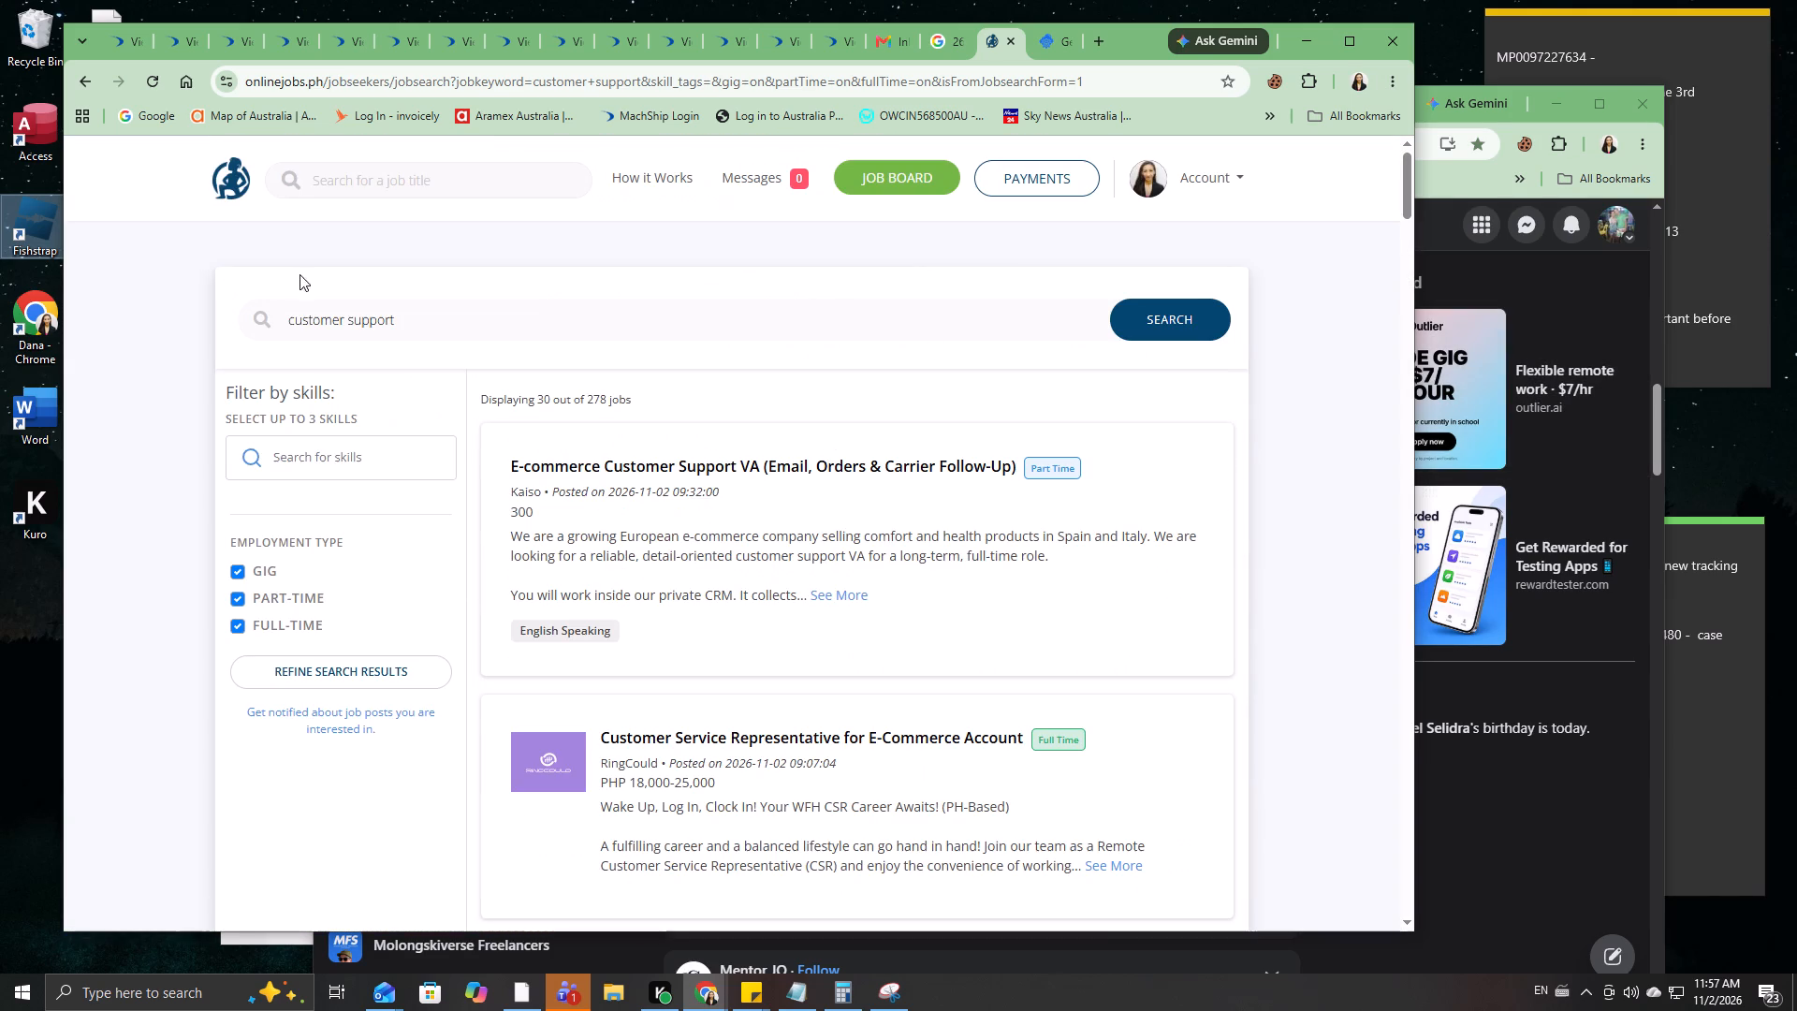
Switch to the first MachShip consignment page and go from there to the Consignment Status dashboard.
left_click(132, 46)
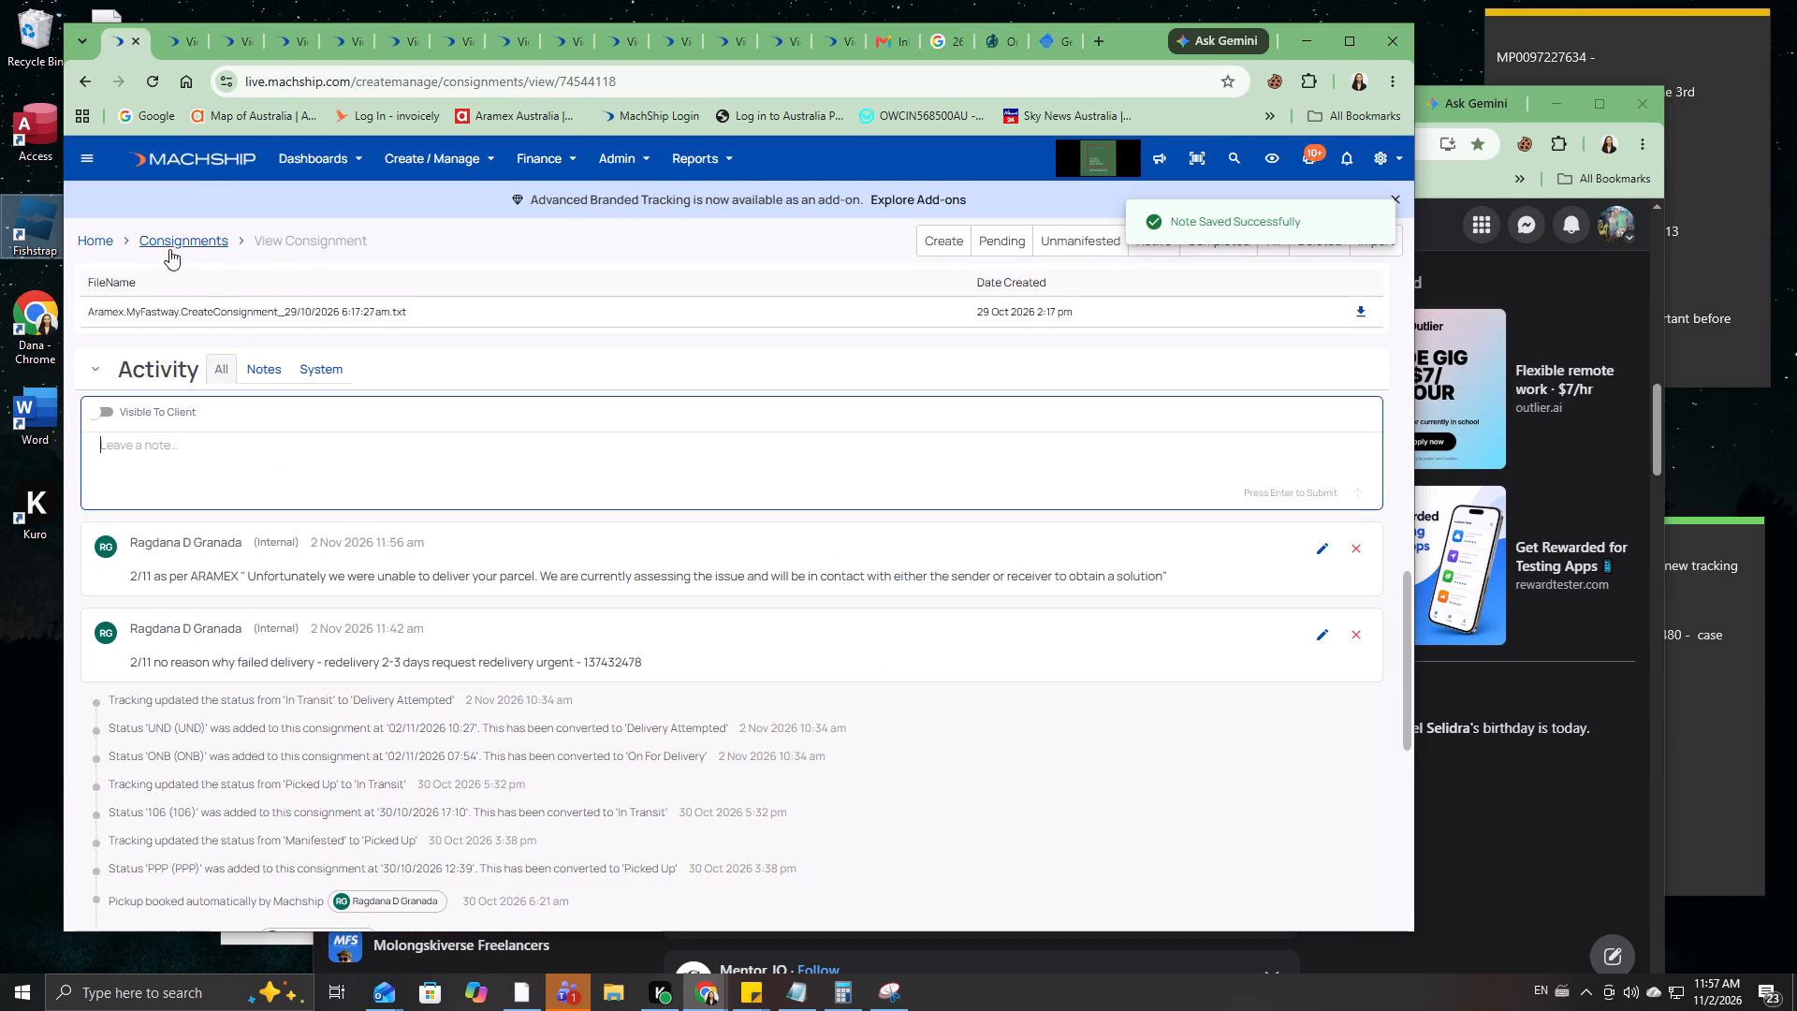
left_click(213, 149)
left_click(85, 174)
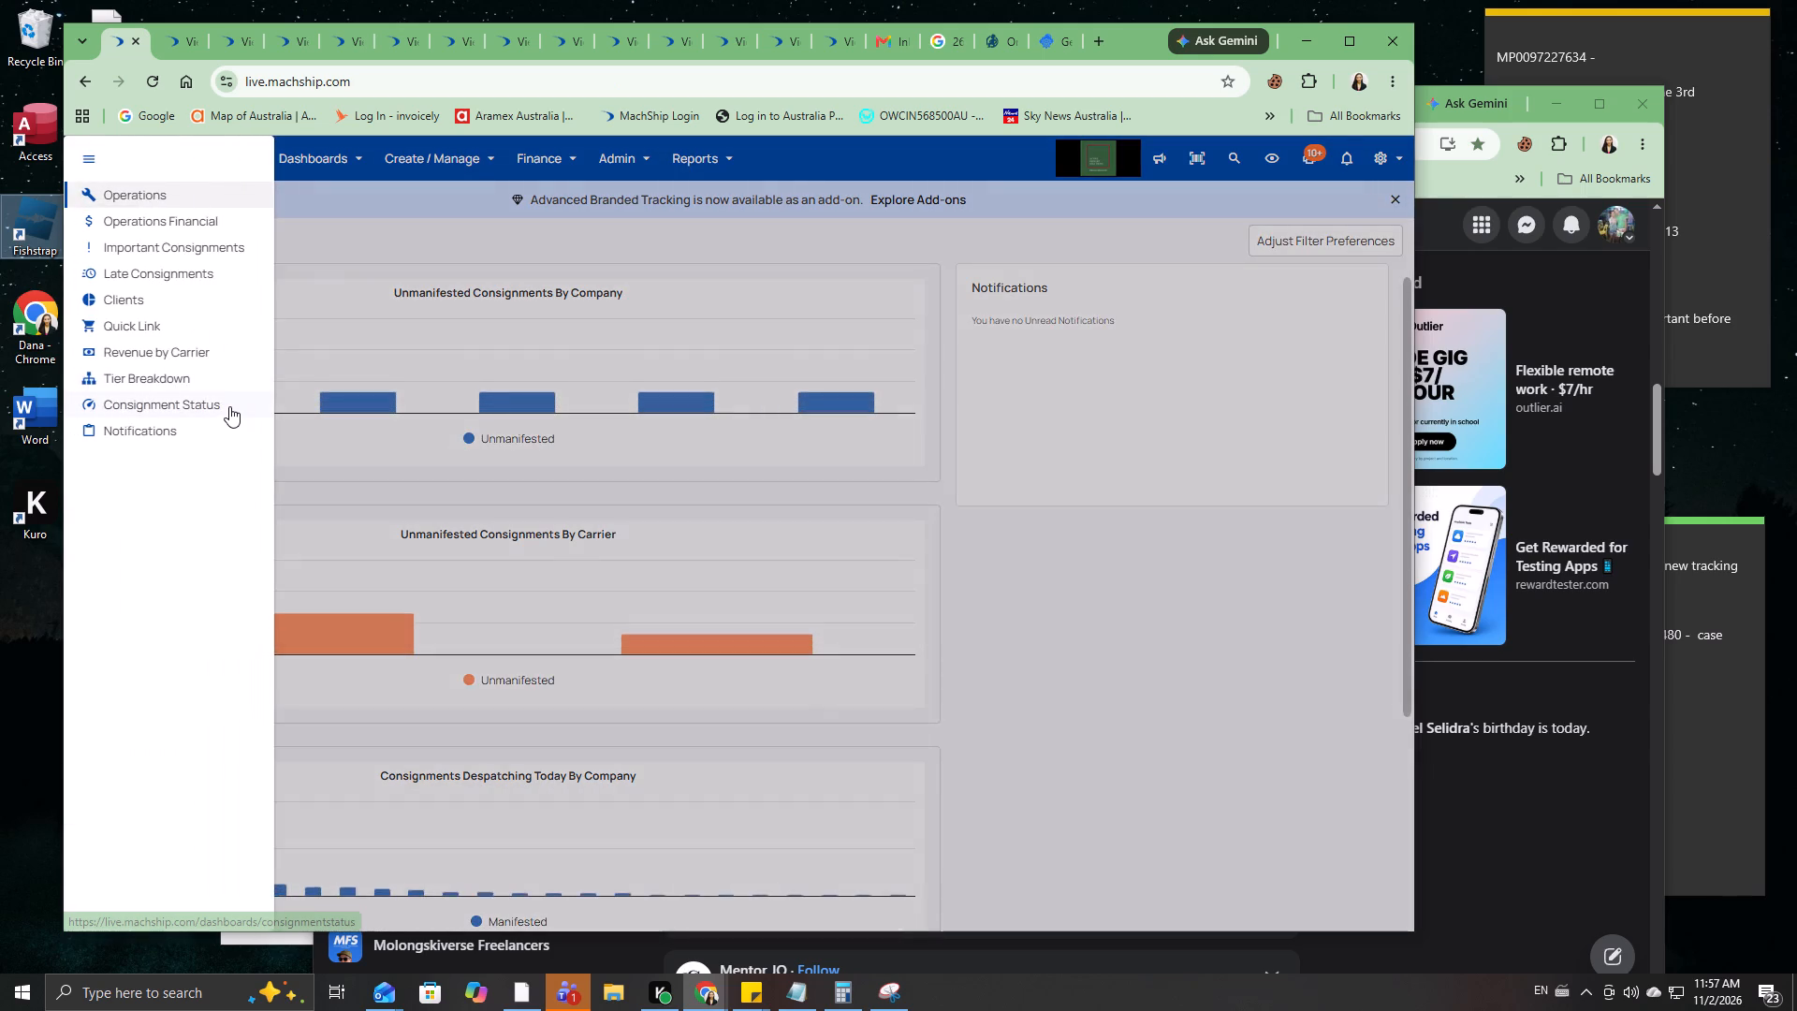
left_click(229, 406)
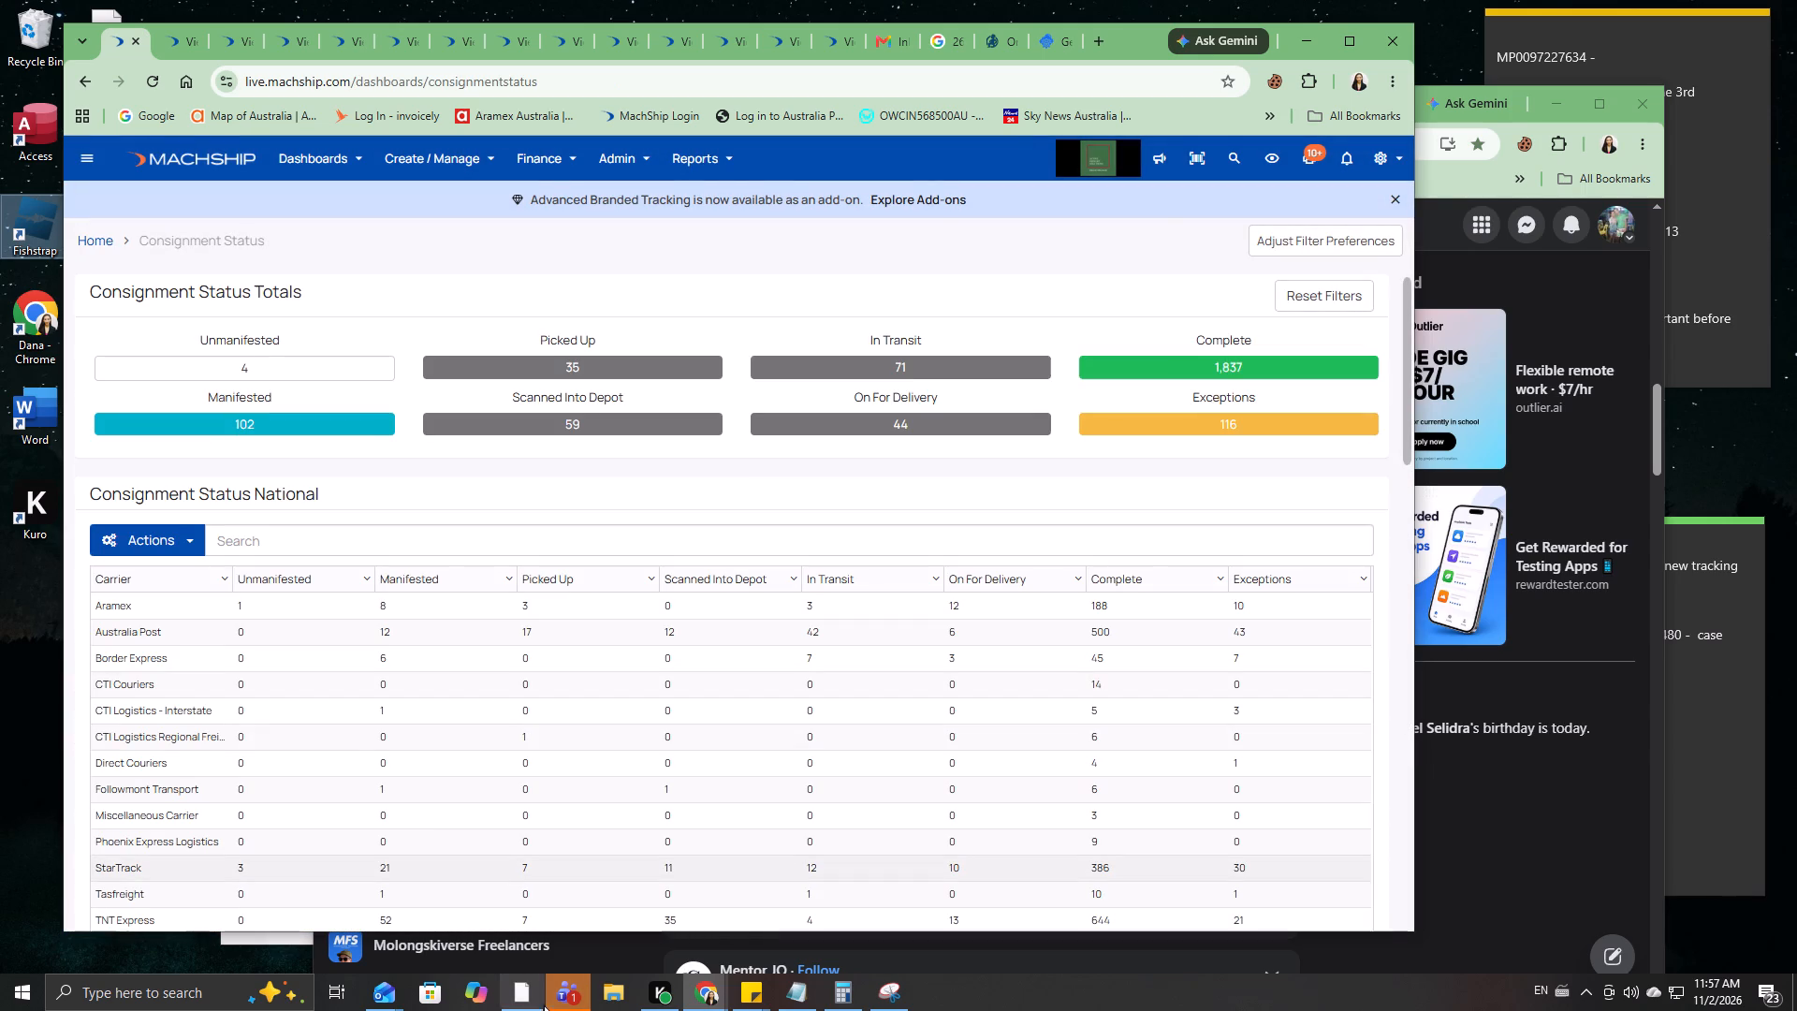
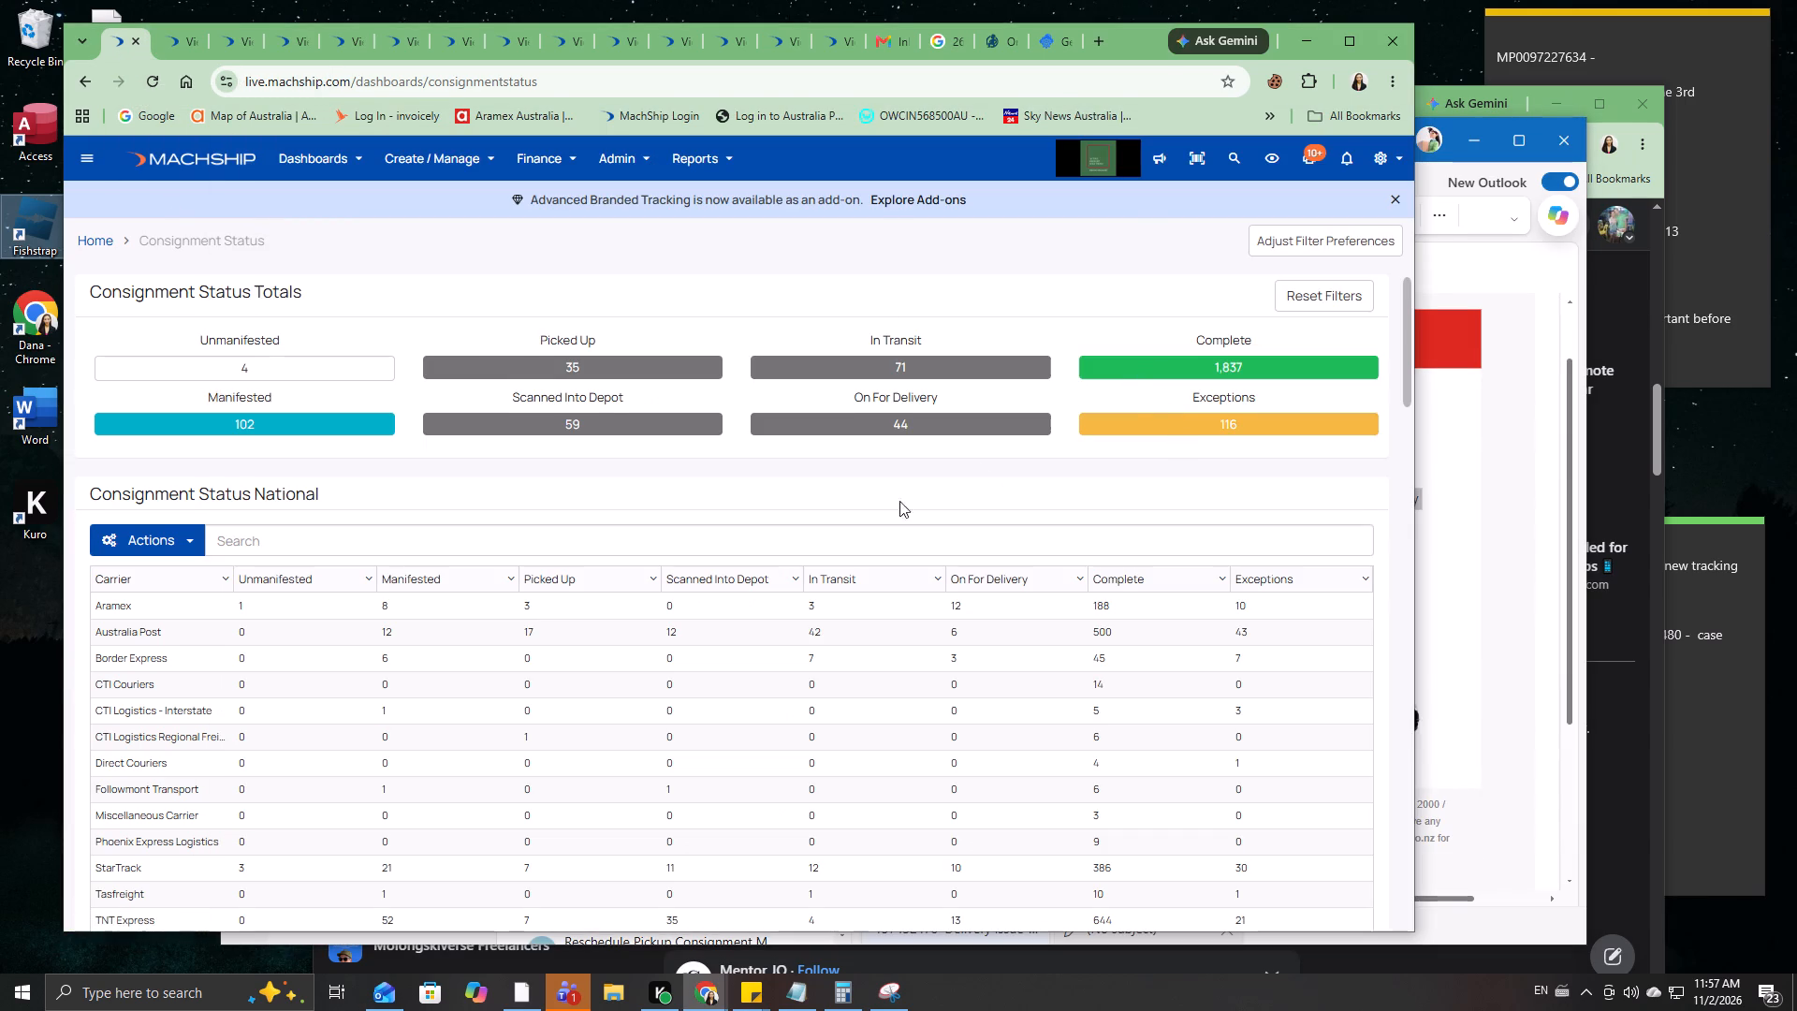
Review the delayed and delivery-attempted entries in the Active Consignments list on the MachShip Consignment Status dashboard.
scroll(885, 502, "down", 20)
scroll(885, 502, "down", 20)
scroll(885, 502, "down", 20)
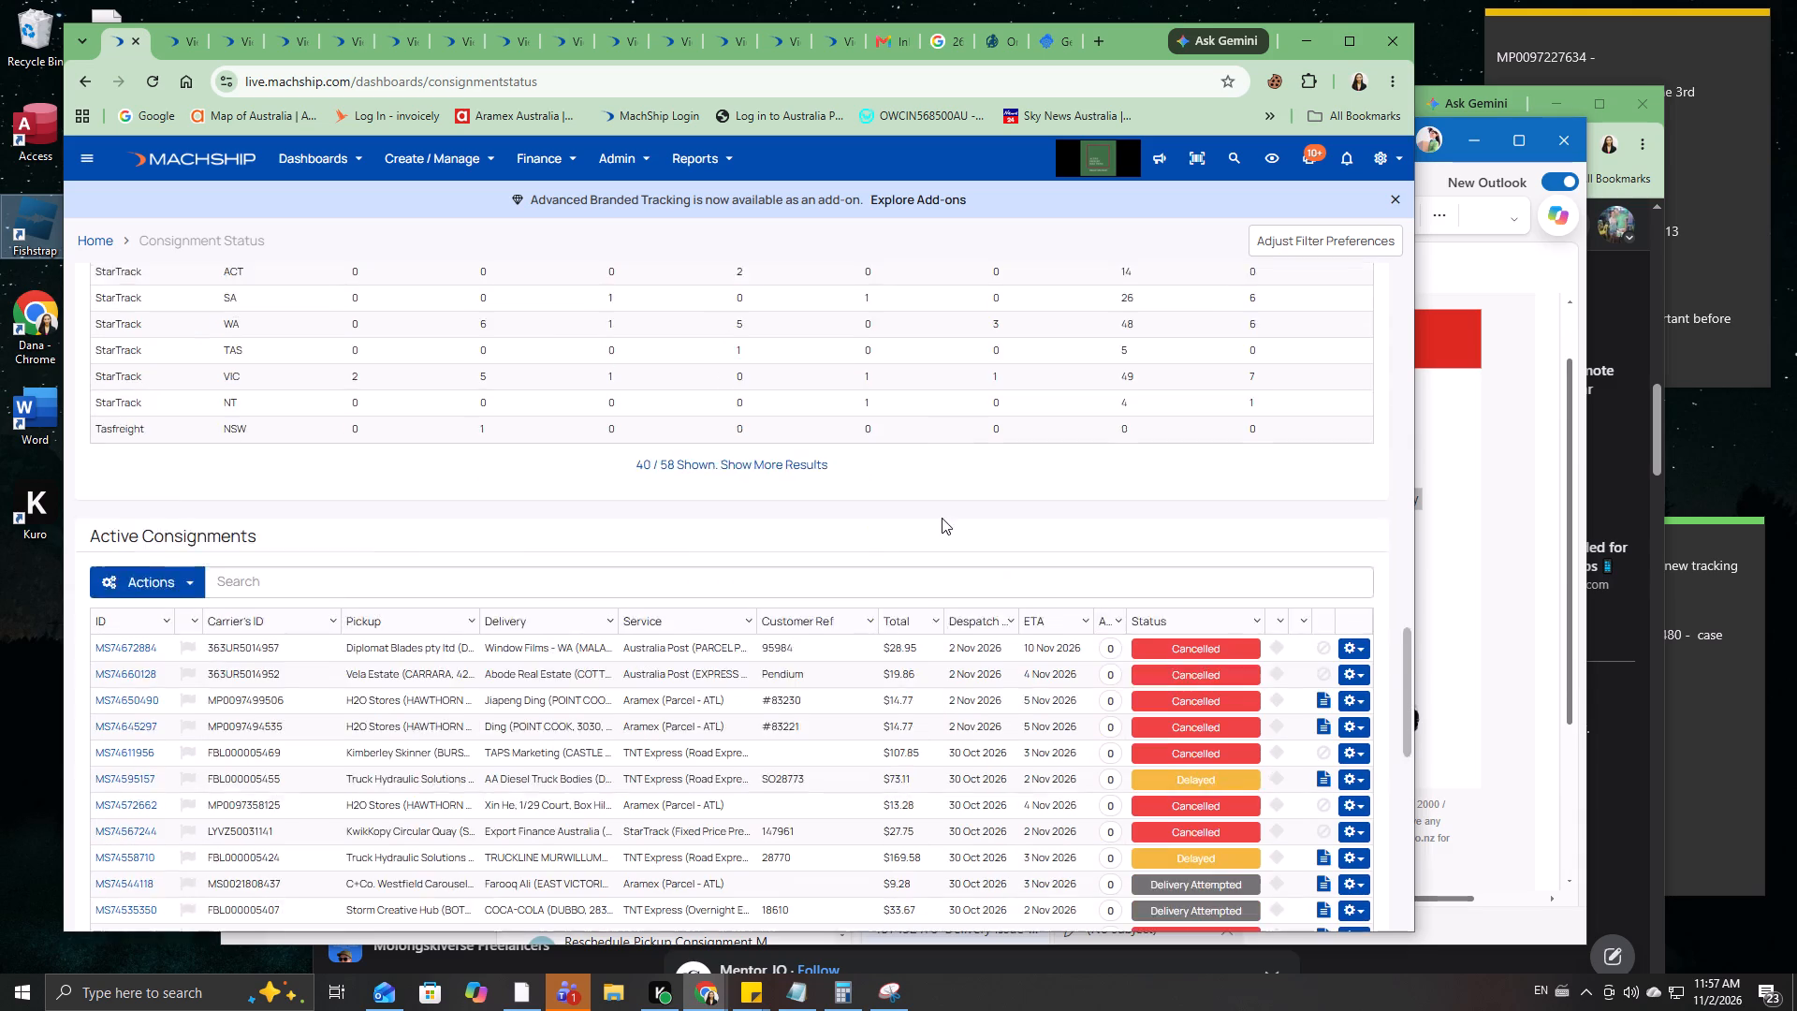
scroll(942, 518, "down", 4)
left_click_drag(793, 529, 509, 533)
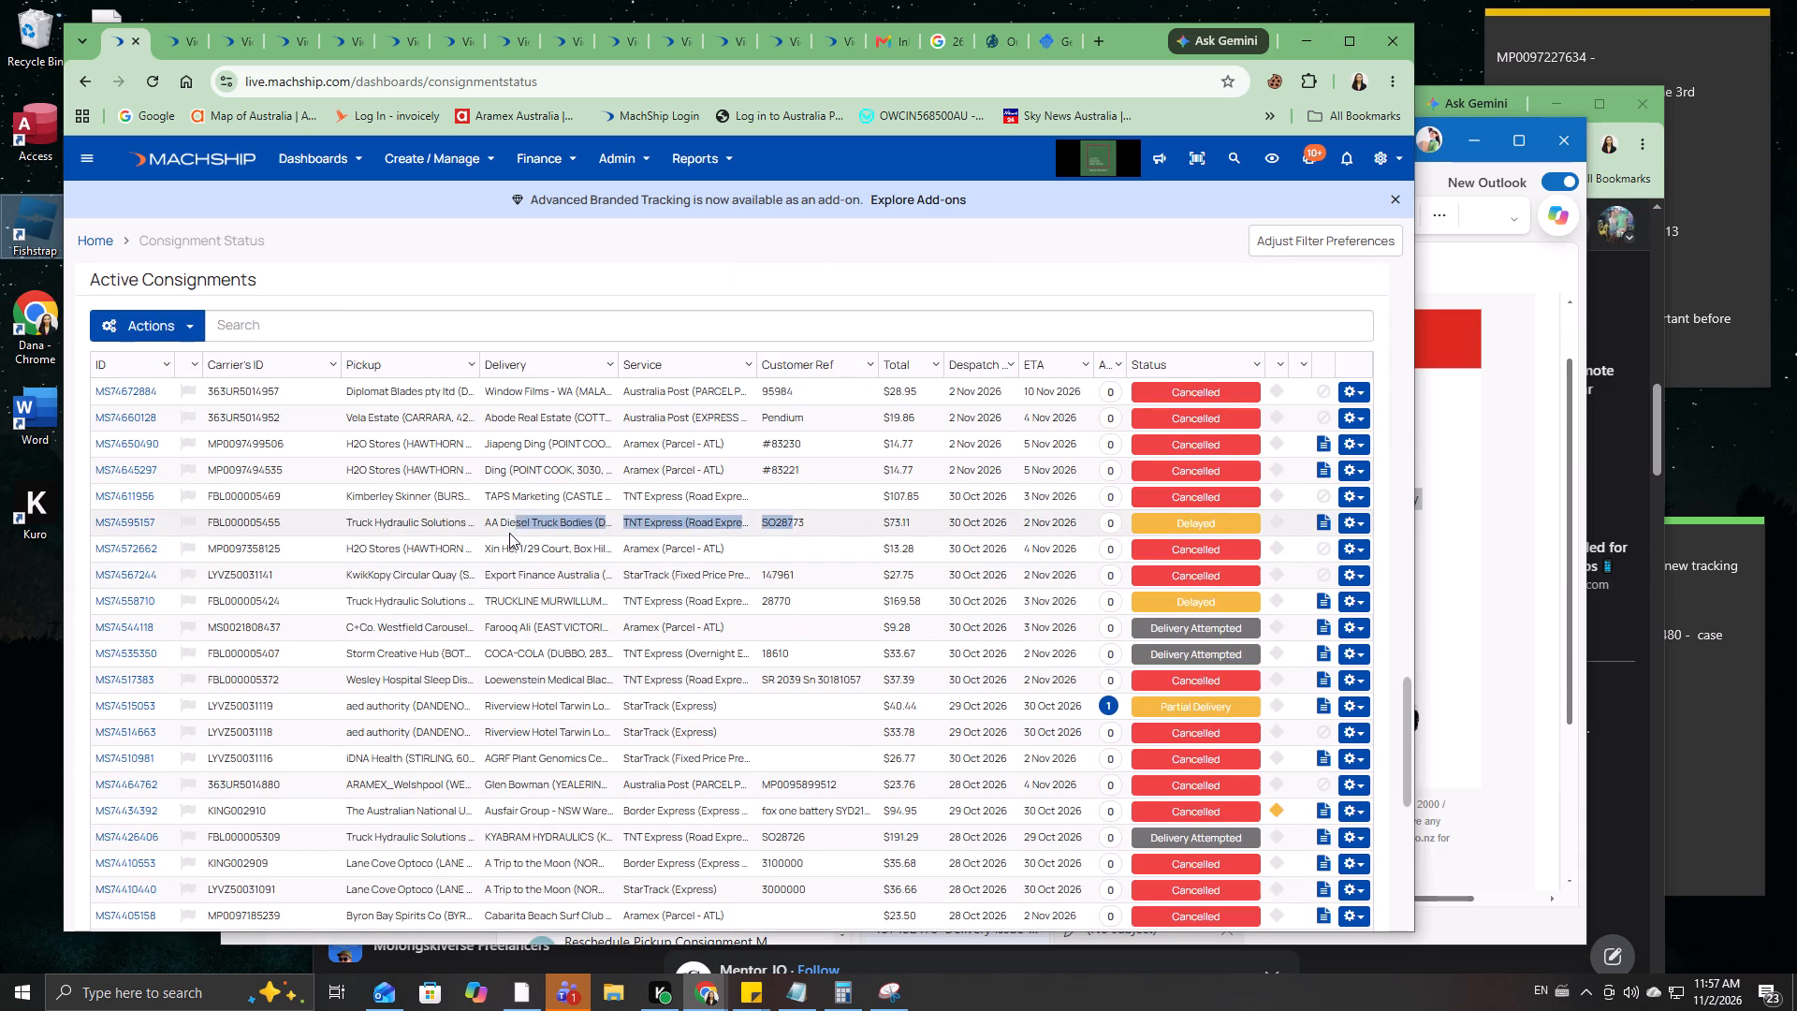
left_click_drag(509, 533, 497, 530)
left_click_drag(744, 601, 154, 587)
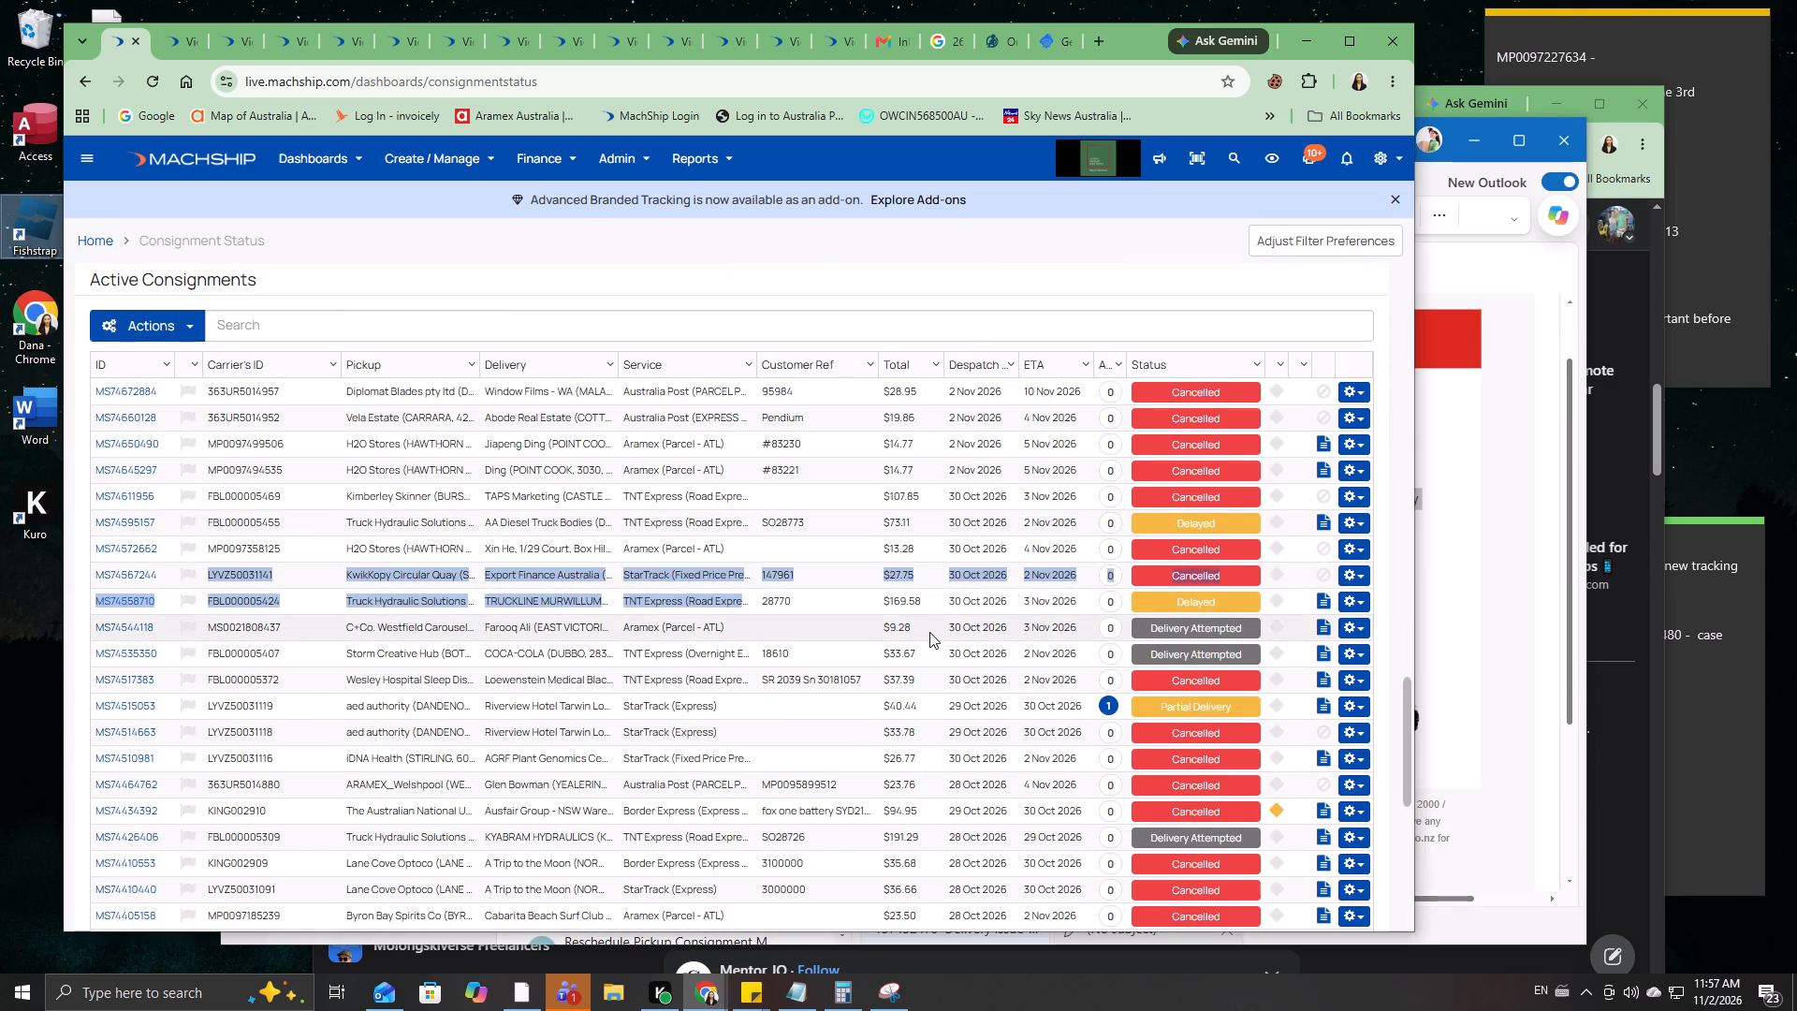
left_click_drag(901, 632, 592, 622)
left_click(587, 622)
left_click_drag(453, 654, 283, 654)
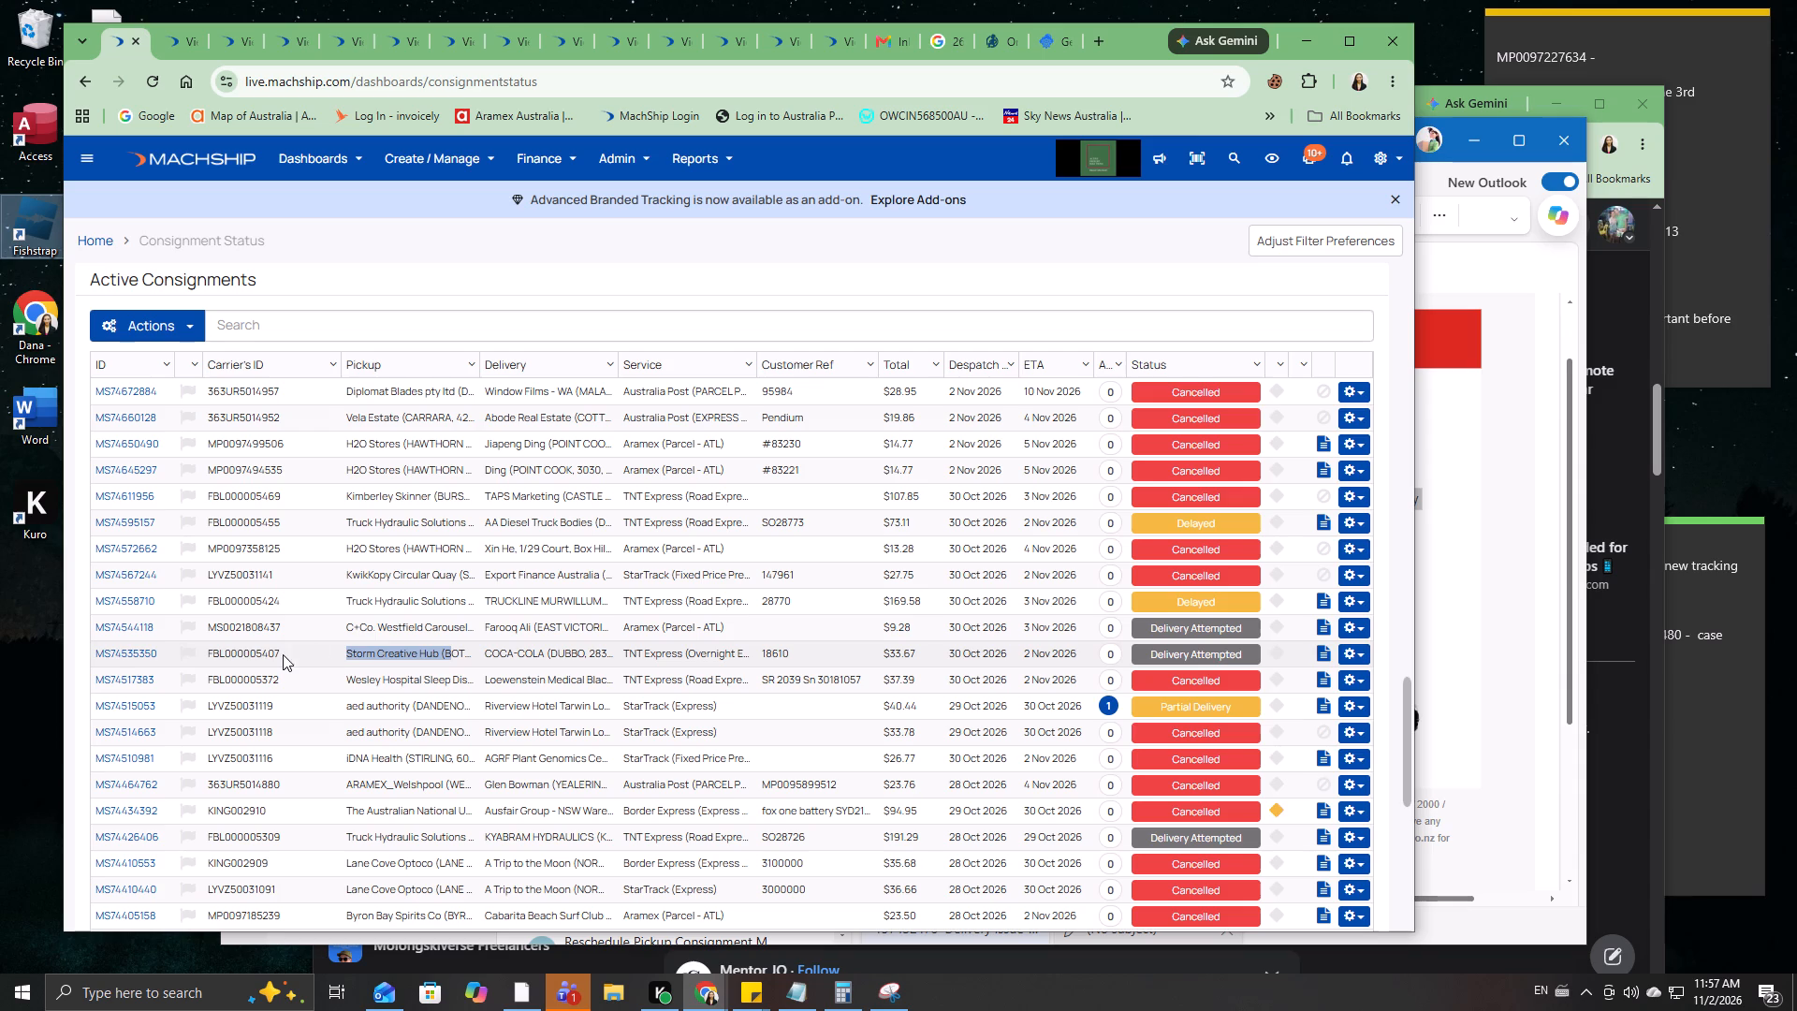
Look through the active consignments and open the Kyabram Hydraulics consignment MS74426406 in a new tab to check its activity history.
left_click_drag(283, 654, 225, 654)
left_click_drag(574, 709, 375, 704)
scroll(725, 691, "down", 6)
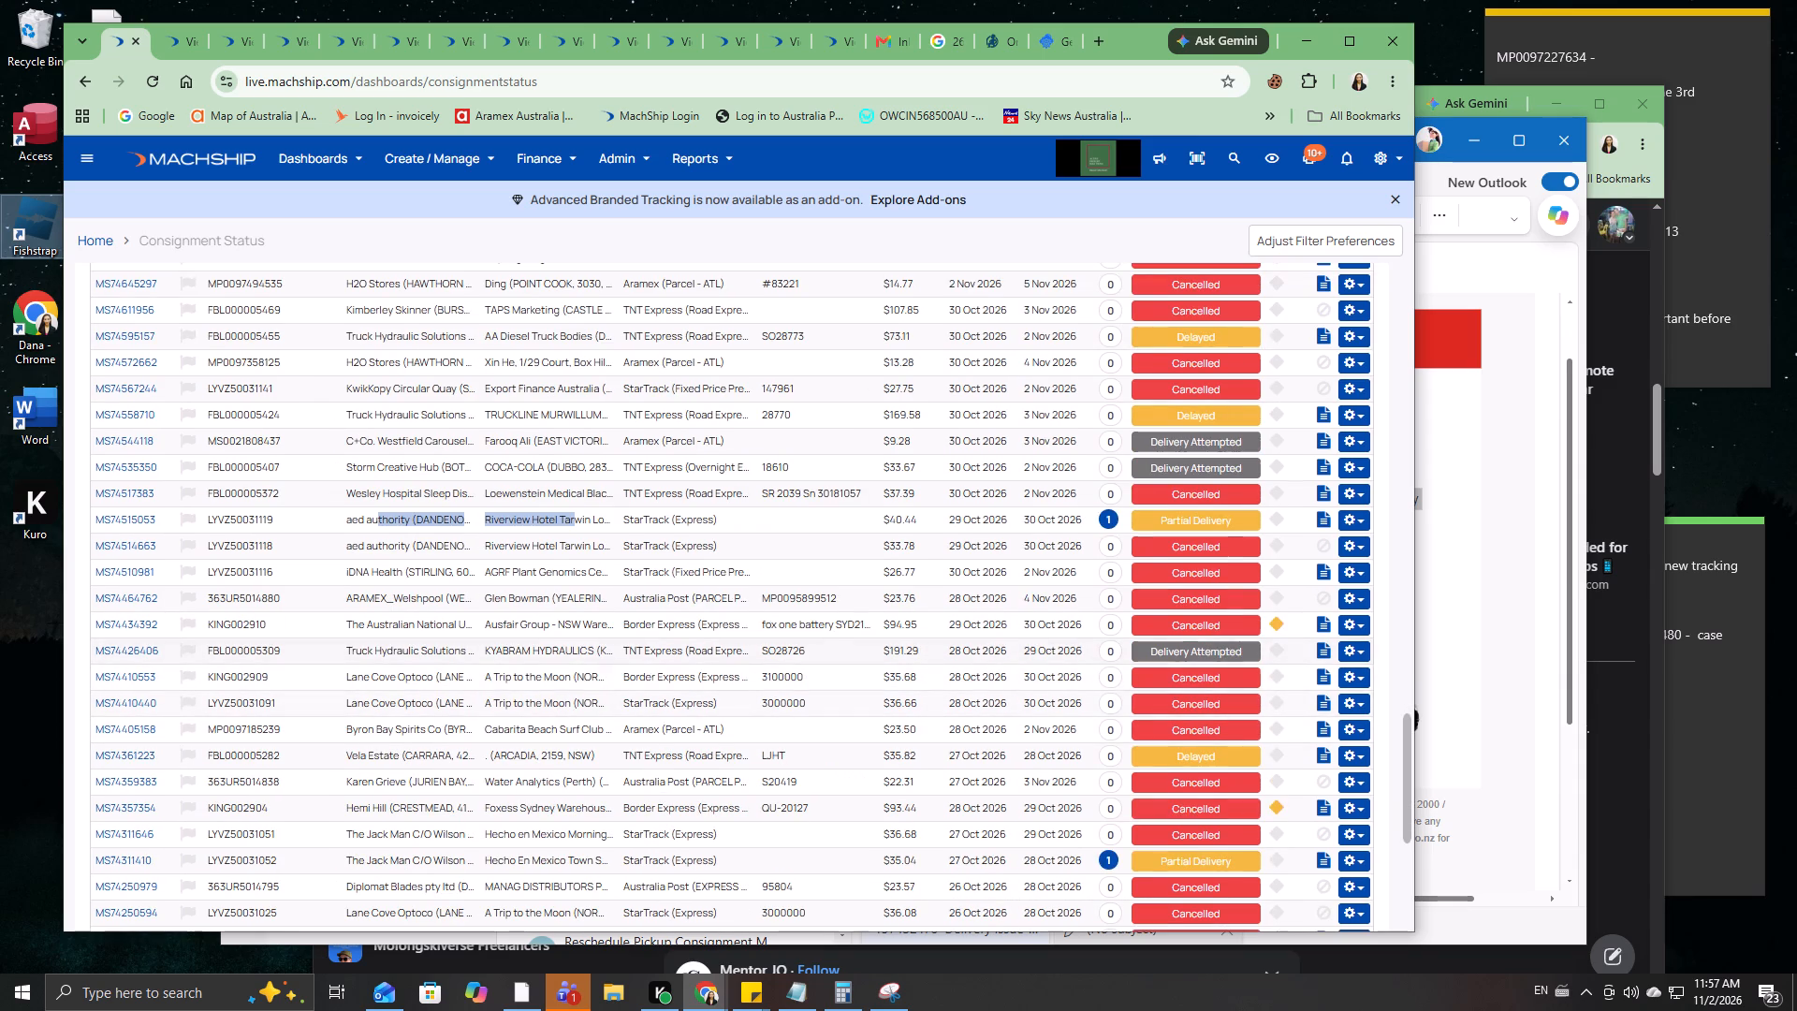
left_click(948, 653)
left_click_drag(943, 653, 367, 656)
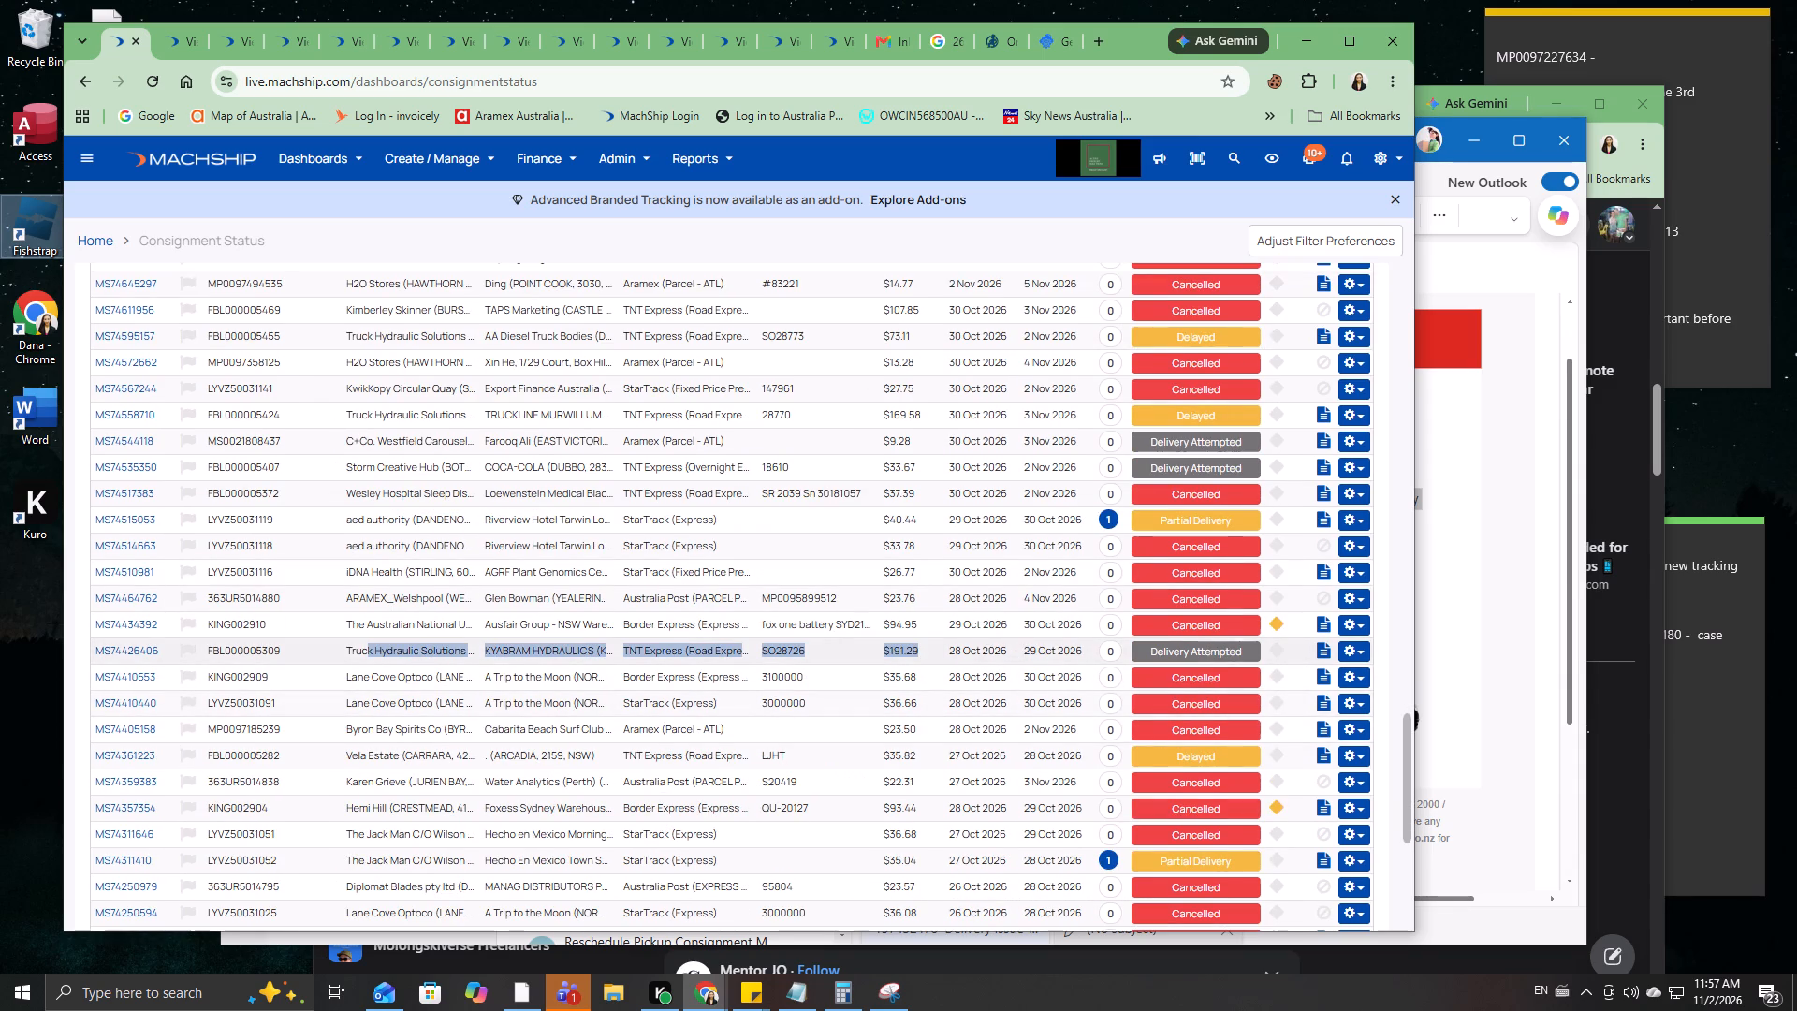
right_click(145, 653)
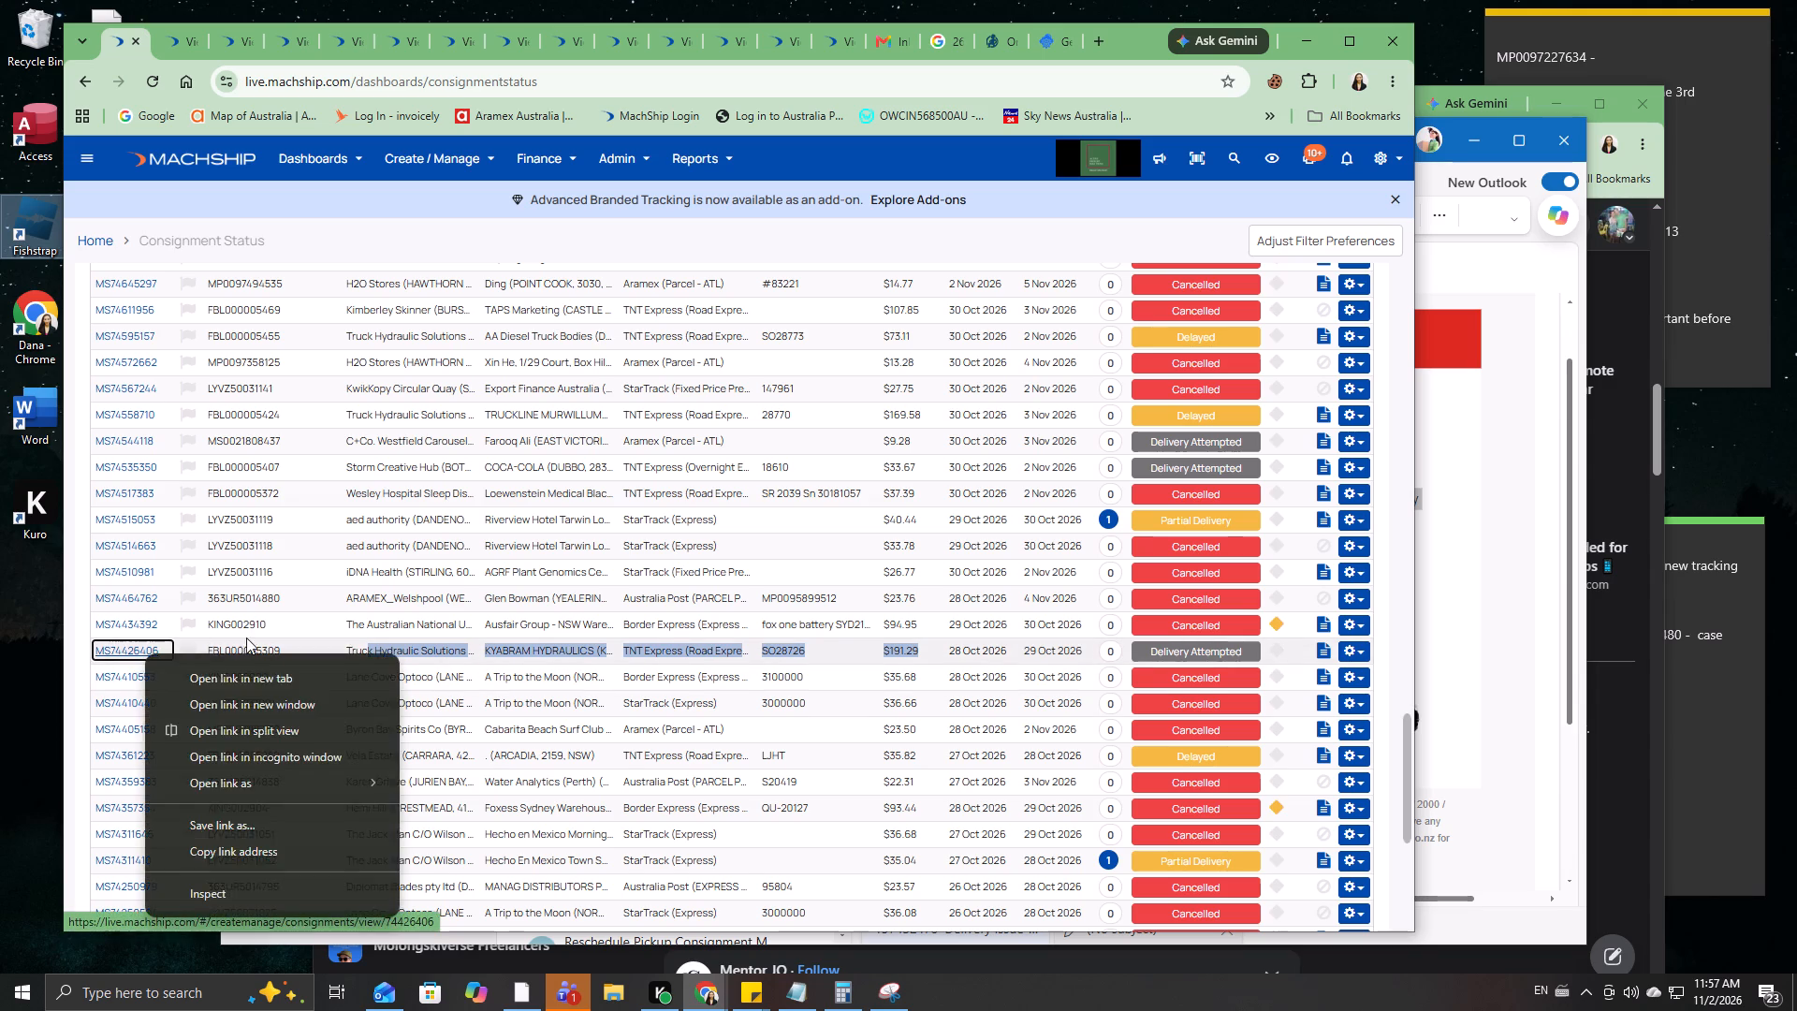
left_click(285, 668)
left_click(178, 49)
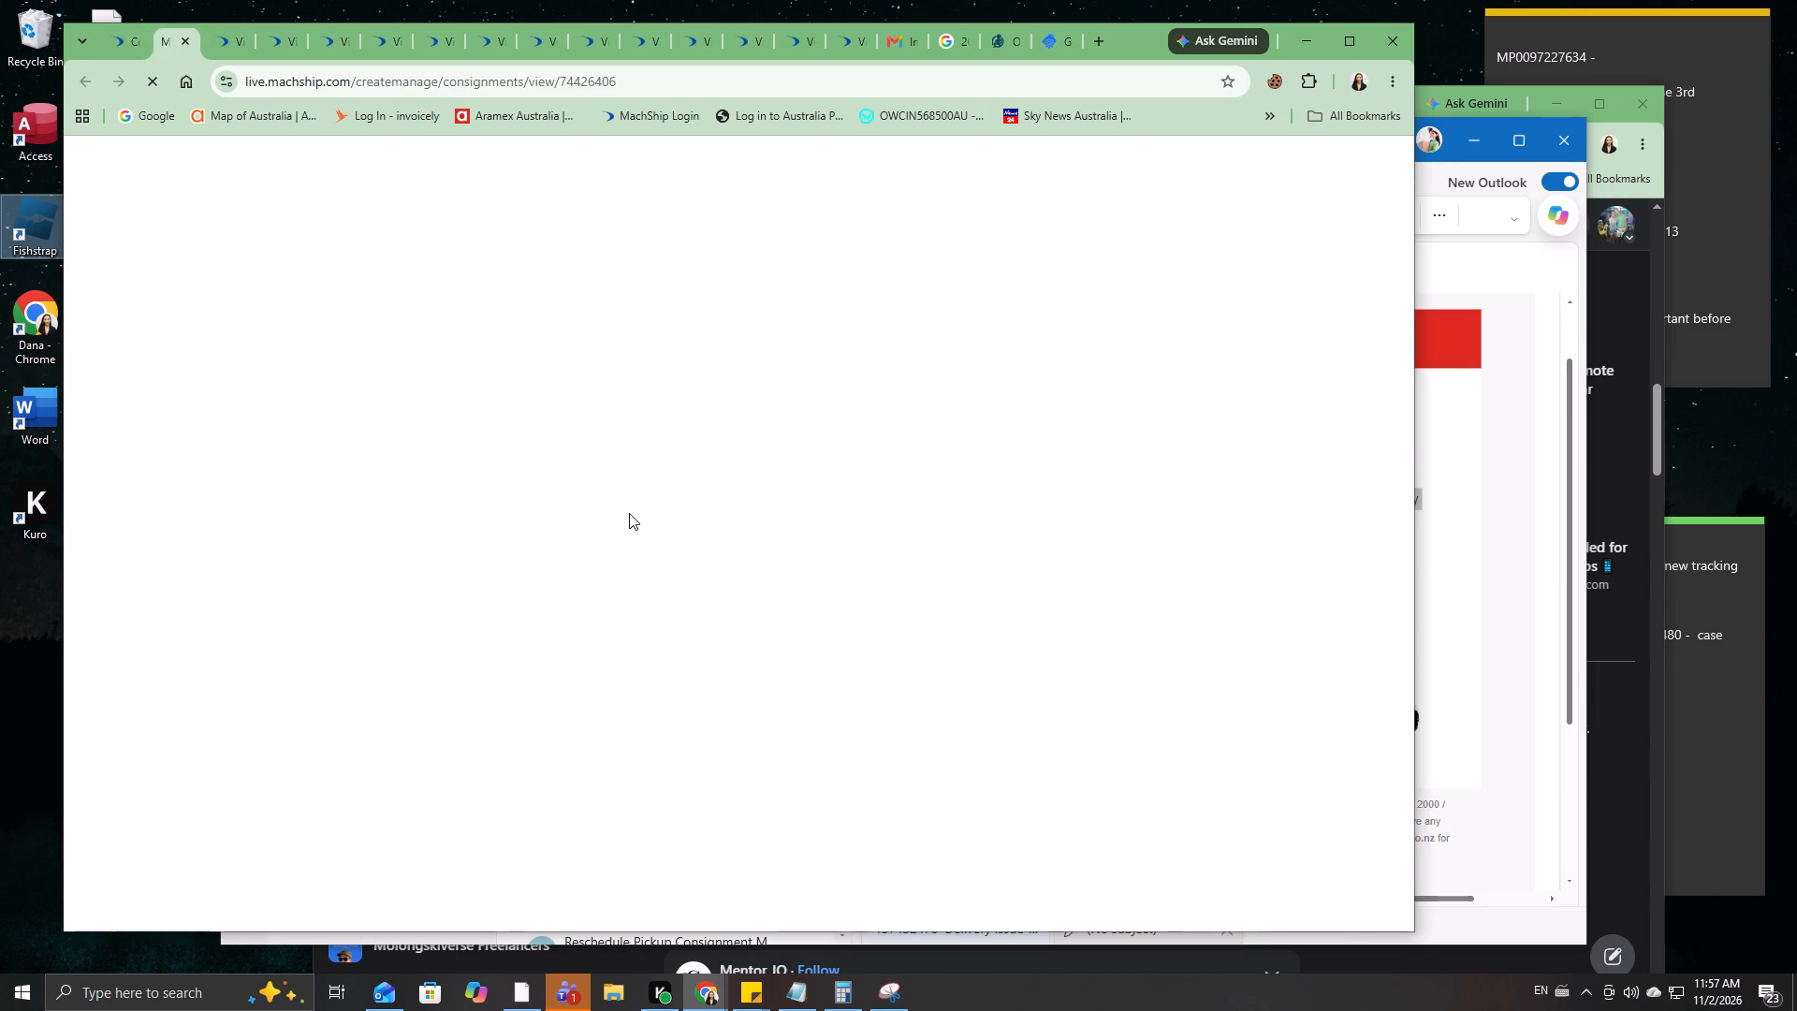
scroll(533, 693, "down", 20)
scroll(533, 693, "down", 10)
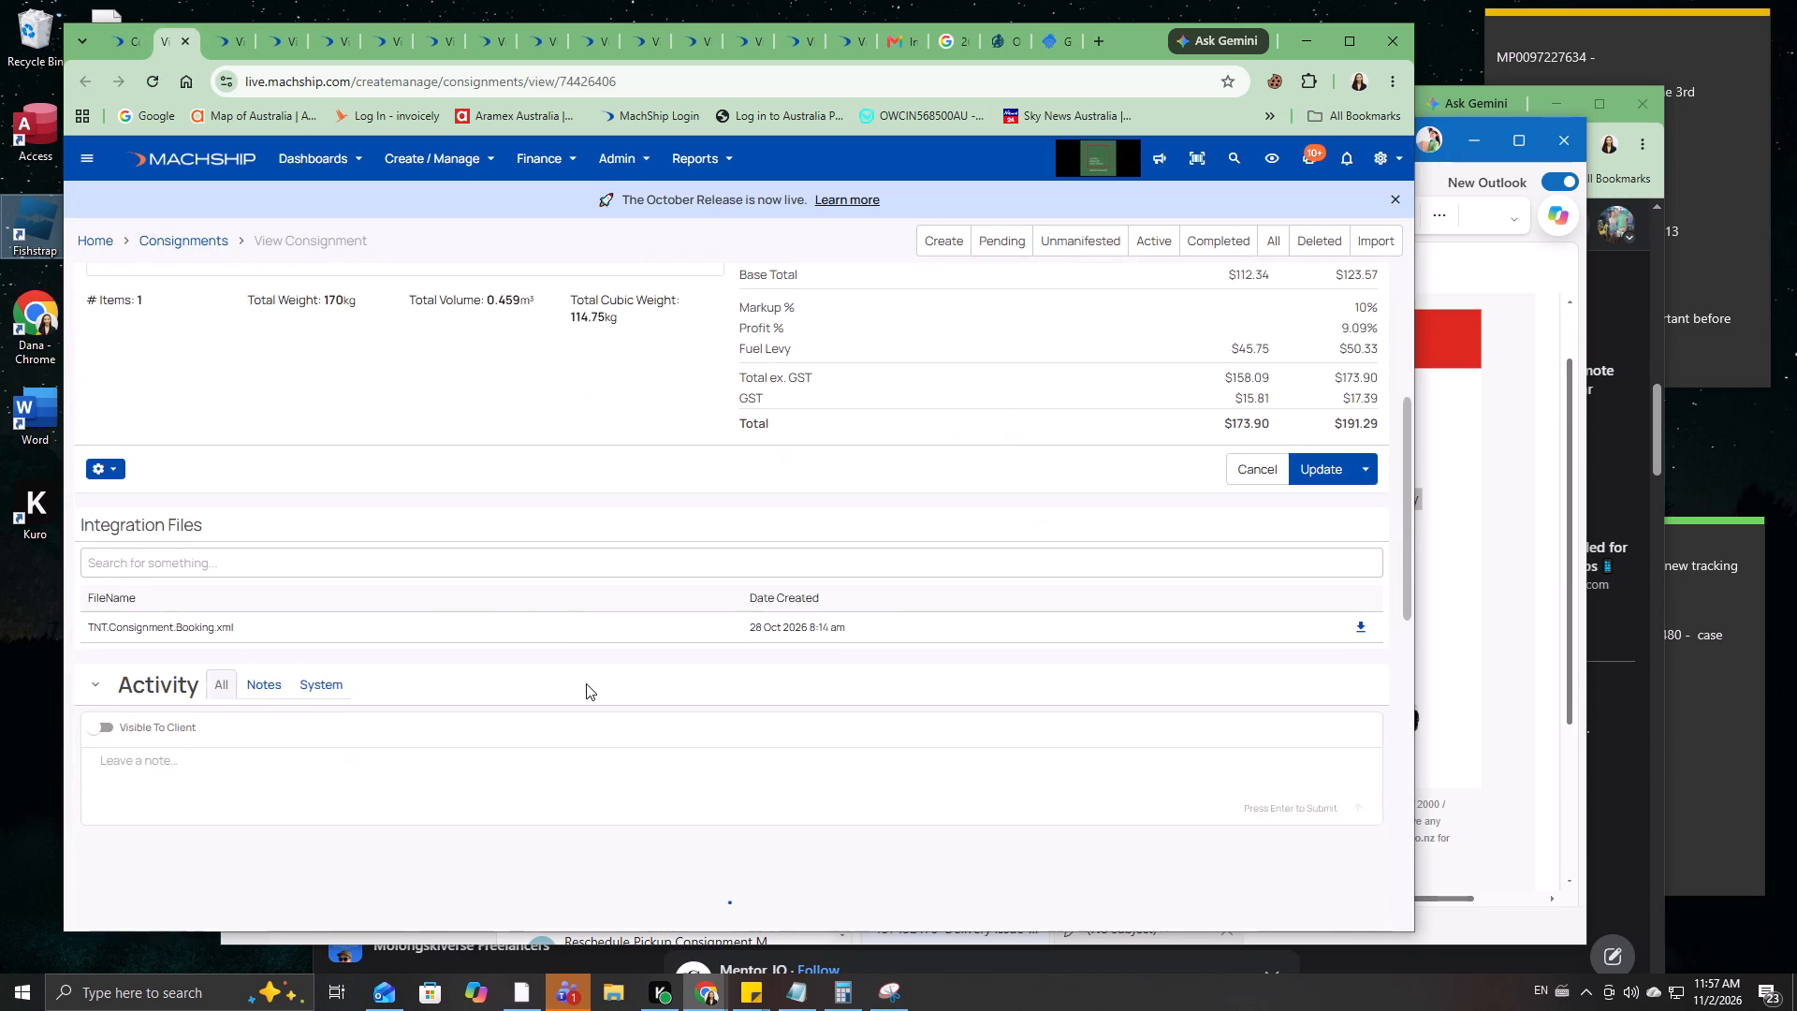
scroll(586, 683, "down", 4)
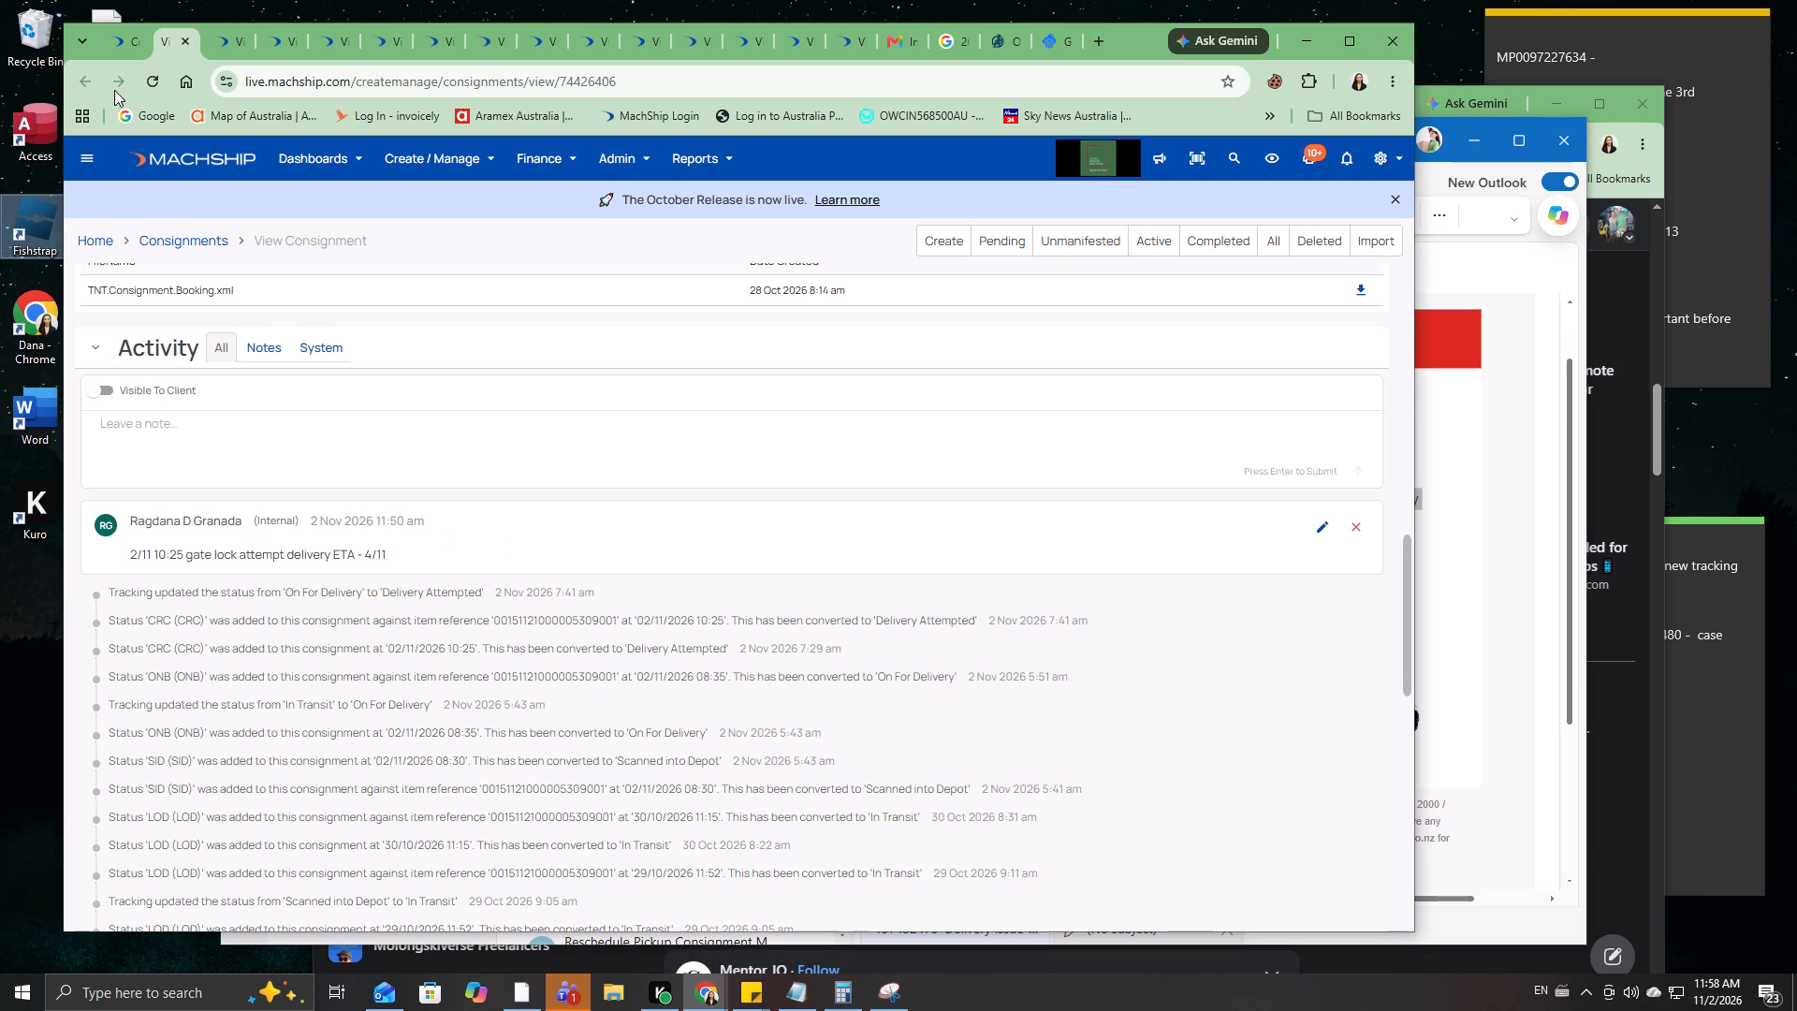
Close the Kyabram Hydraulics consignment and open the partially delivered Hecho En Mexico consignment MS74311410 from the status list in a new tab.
left_click(183, 45)
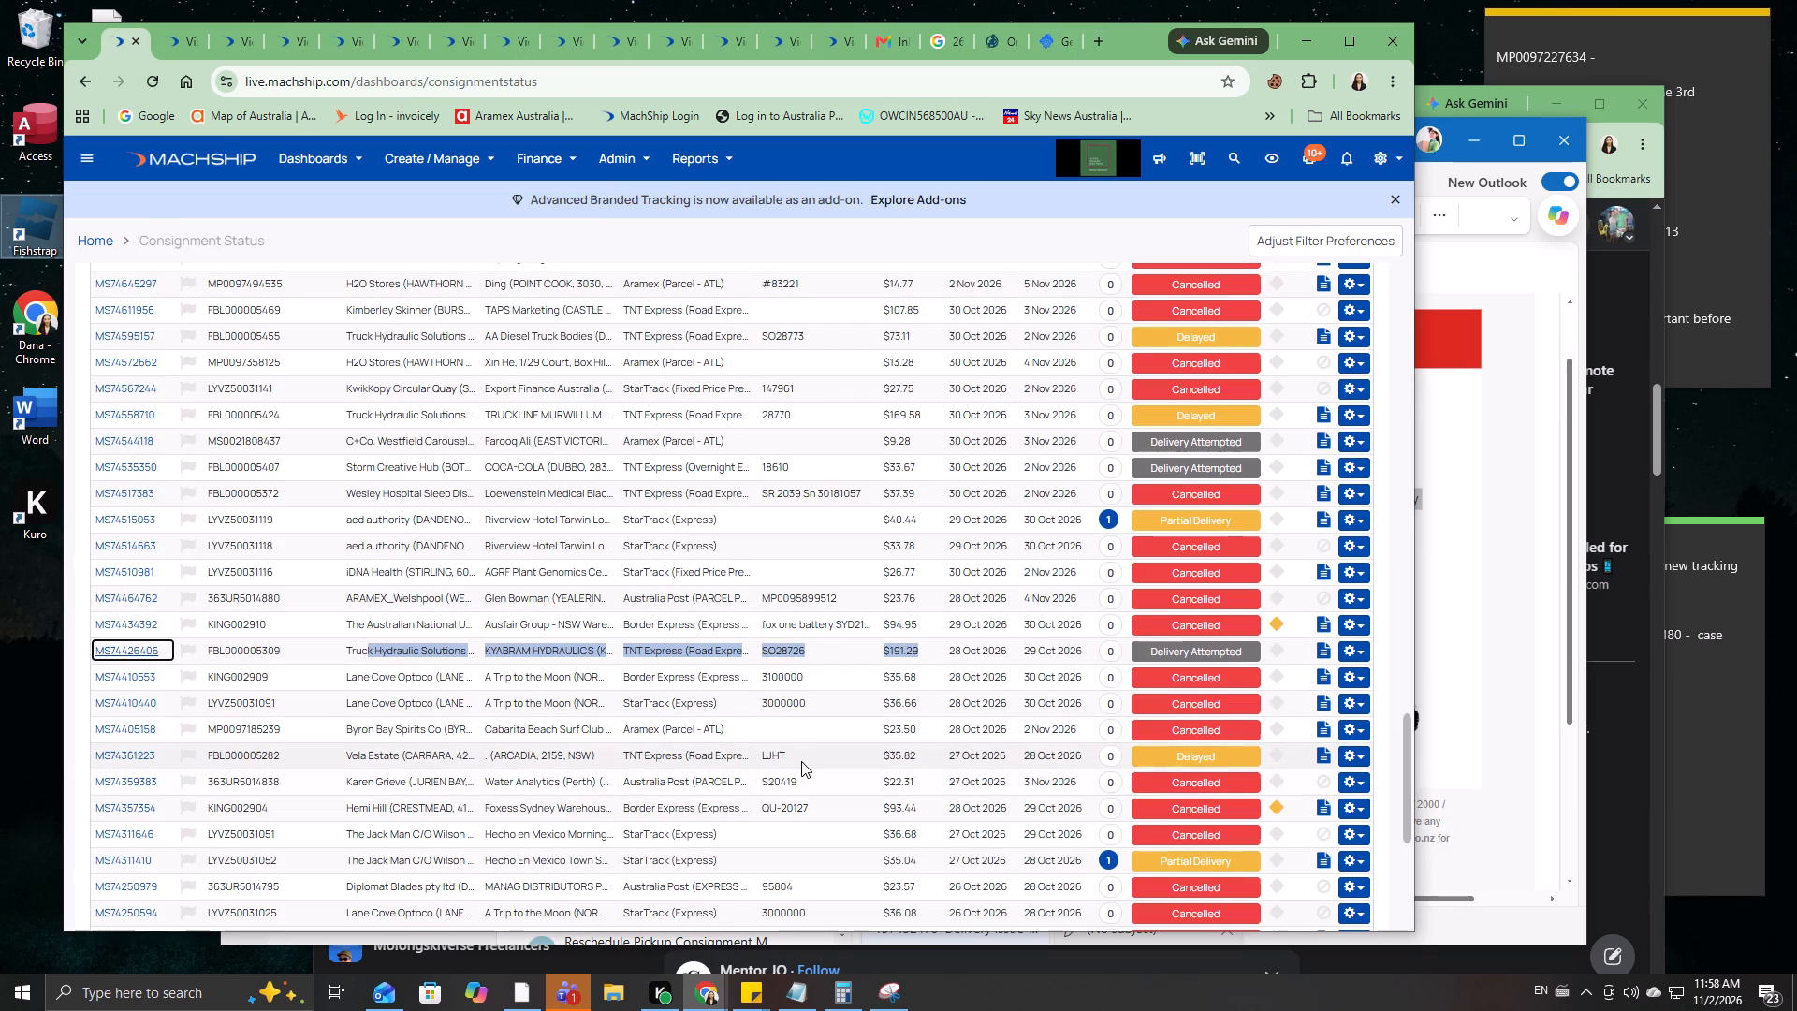
left_click_drag(801, 760, 468, 751)
scroll(743, 711, "down", 7)
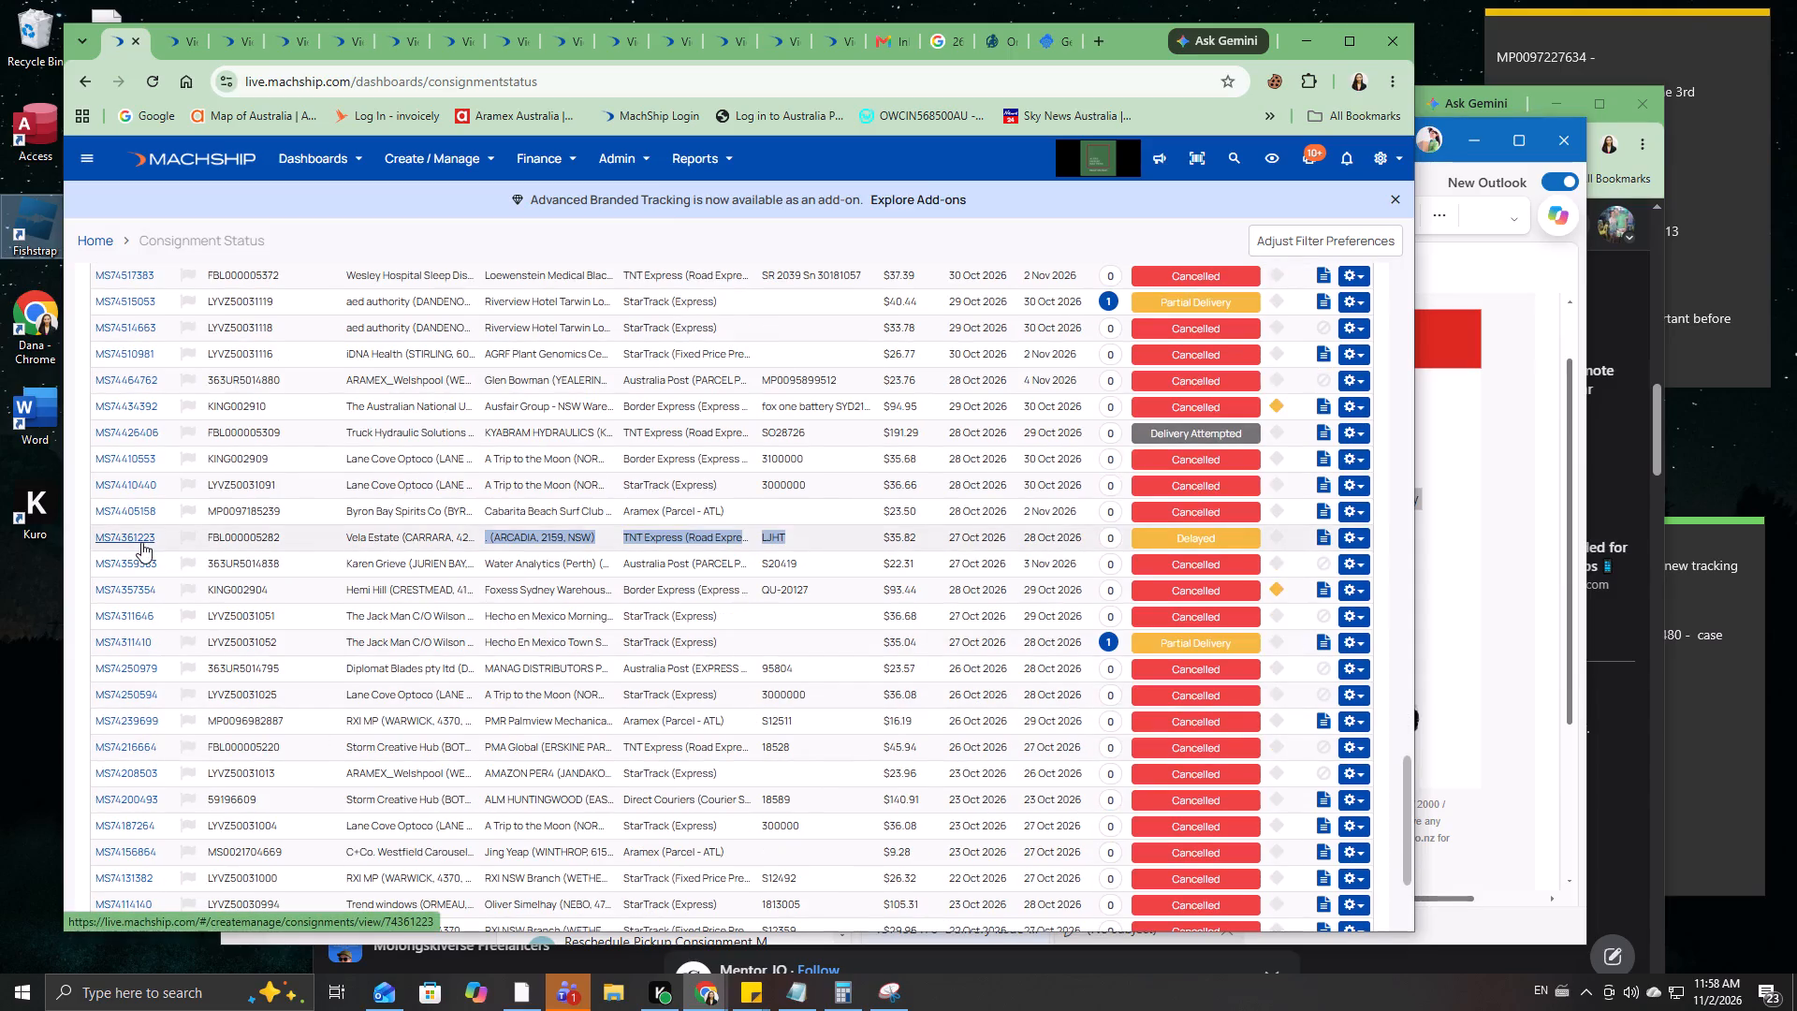
right_click(145, 640)
left_click(248, 665)
left_click(174, 56)
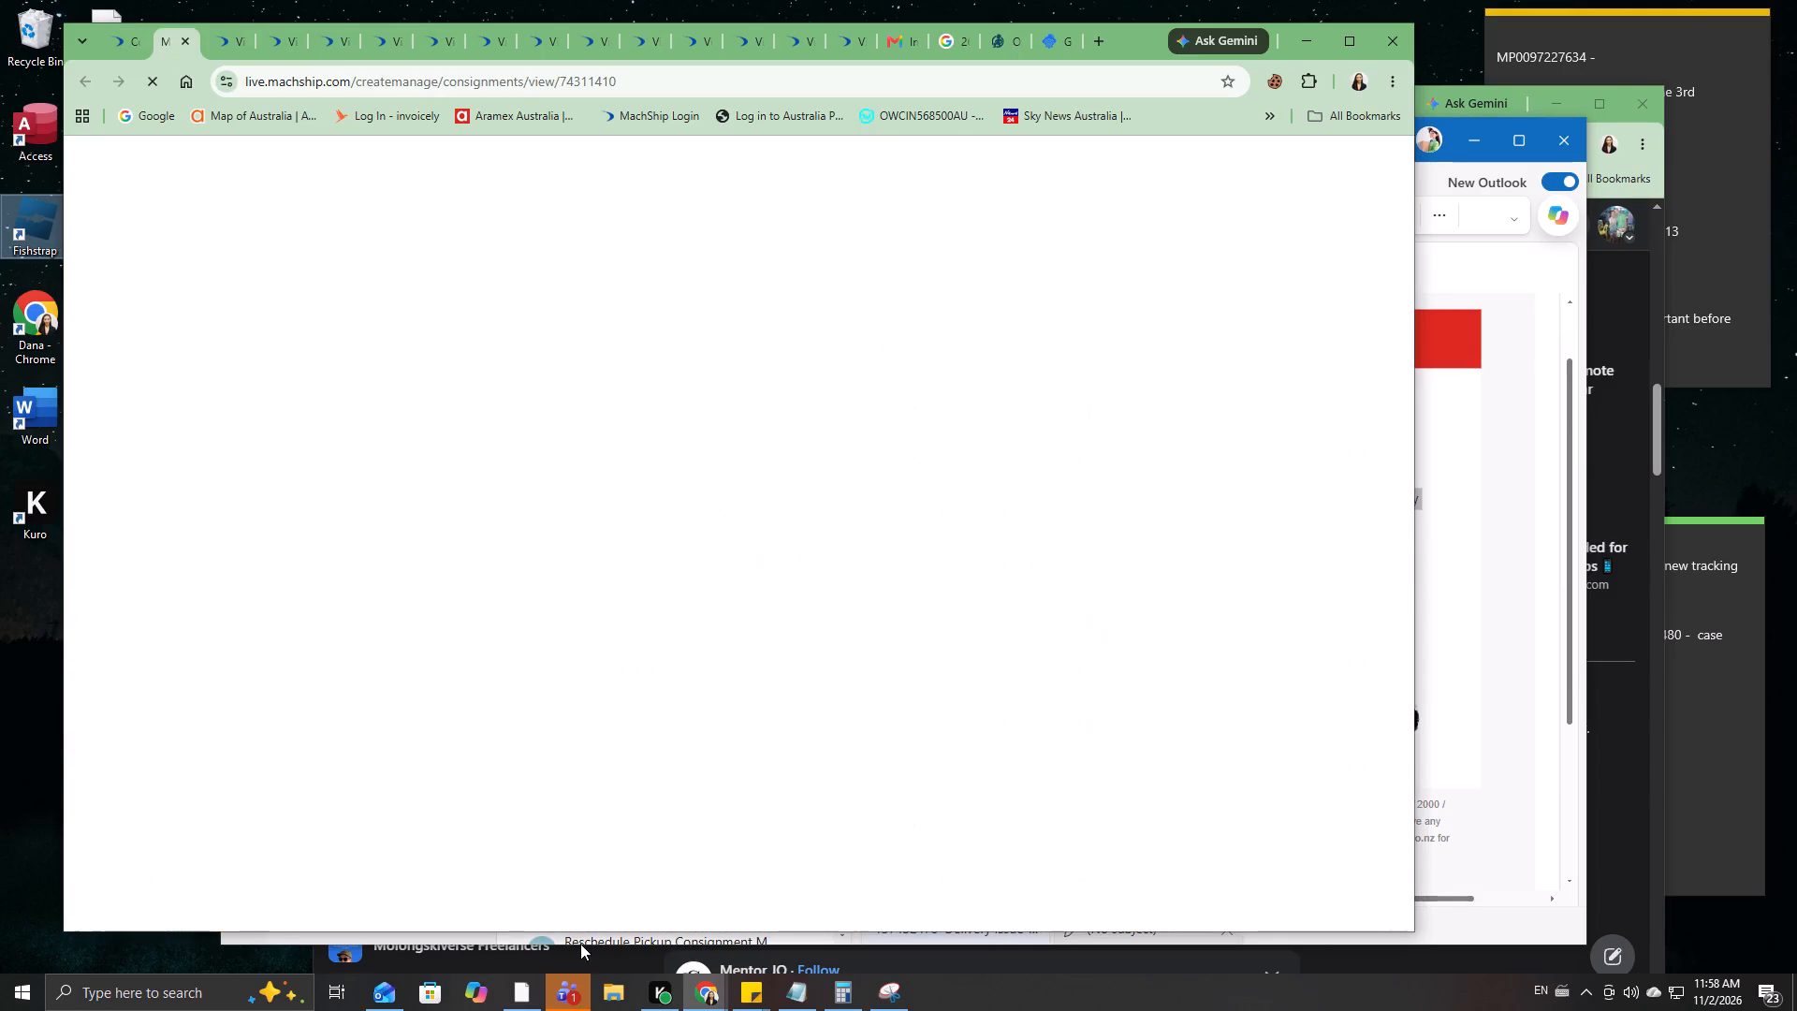
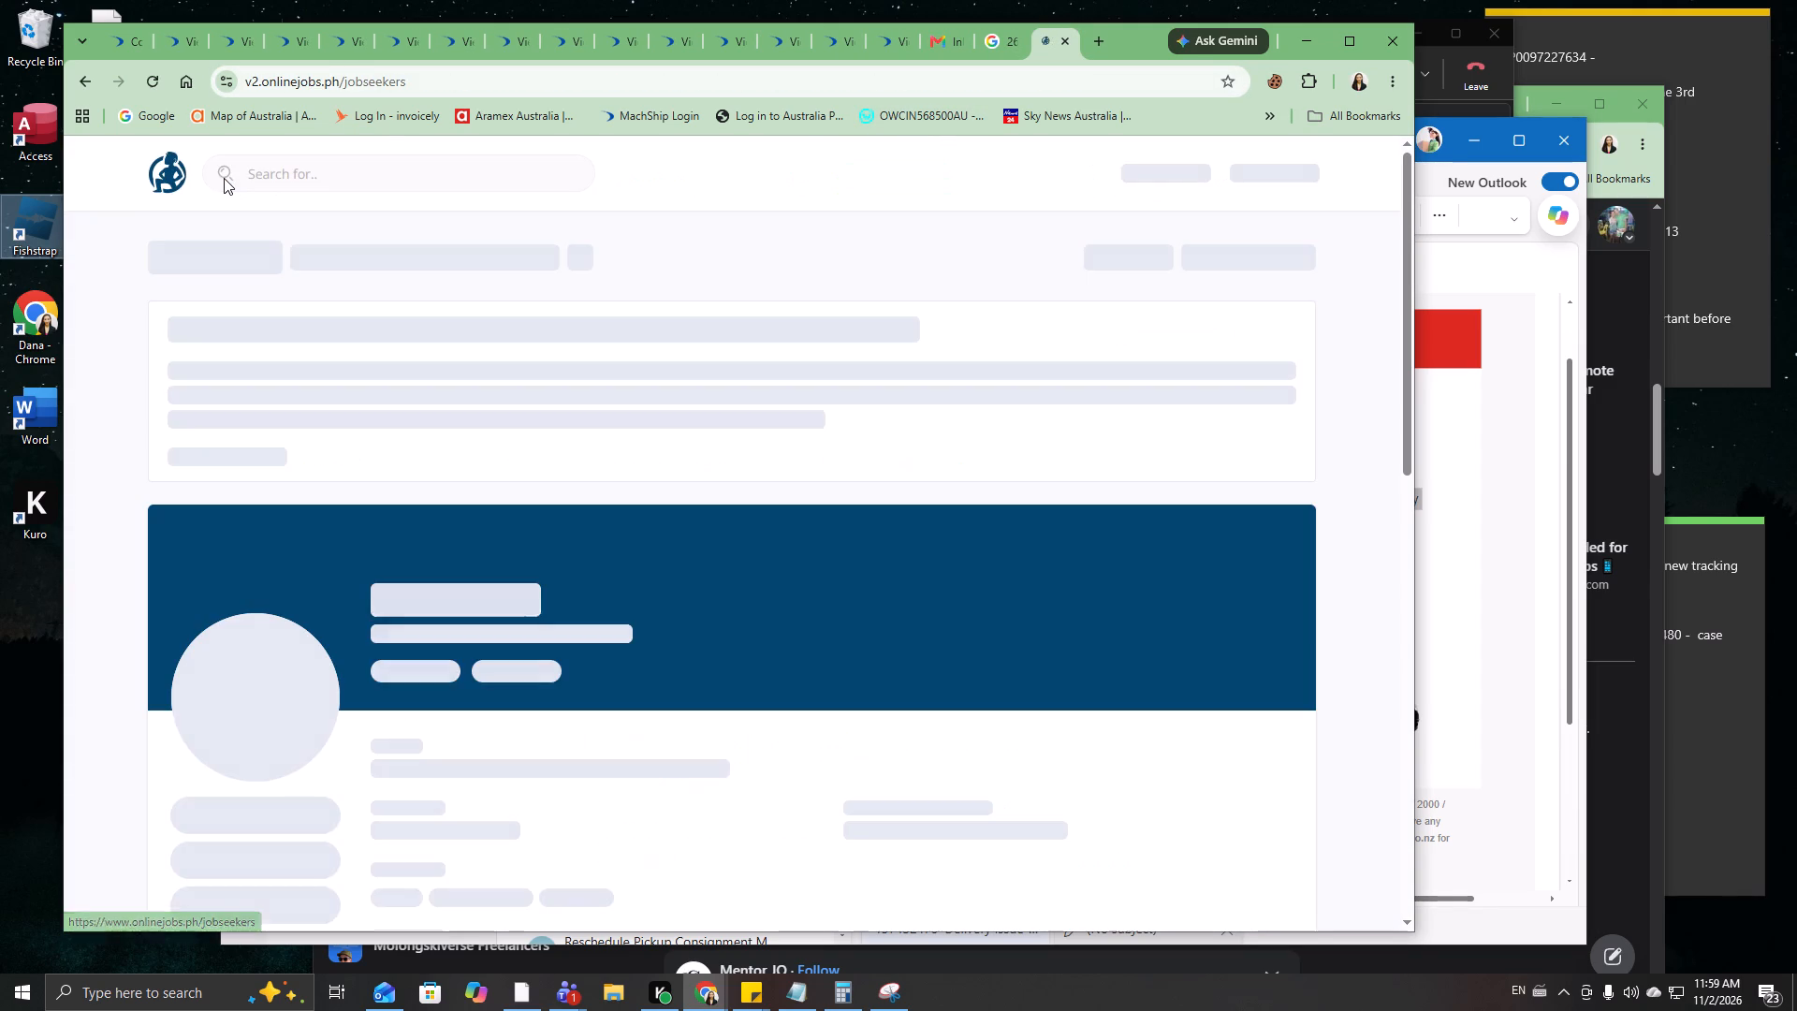
left_click(176, 41)
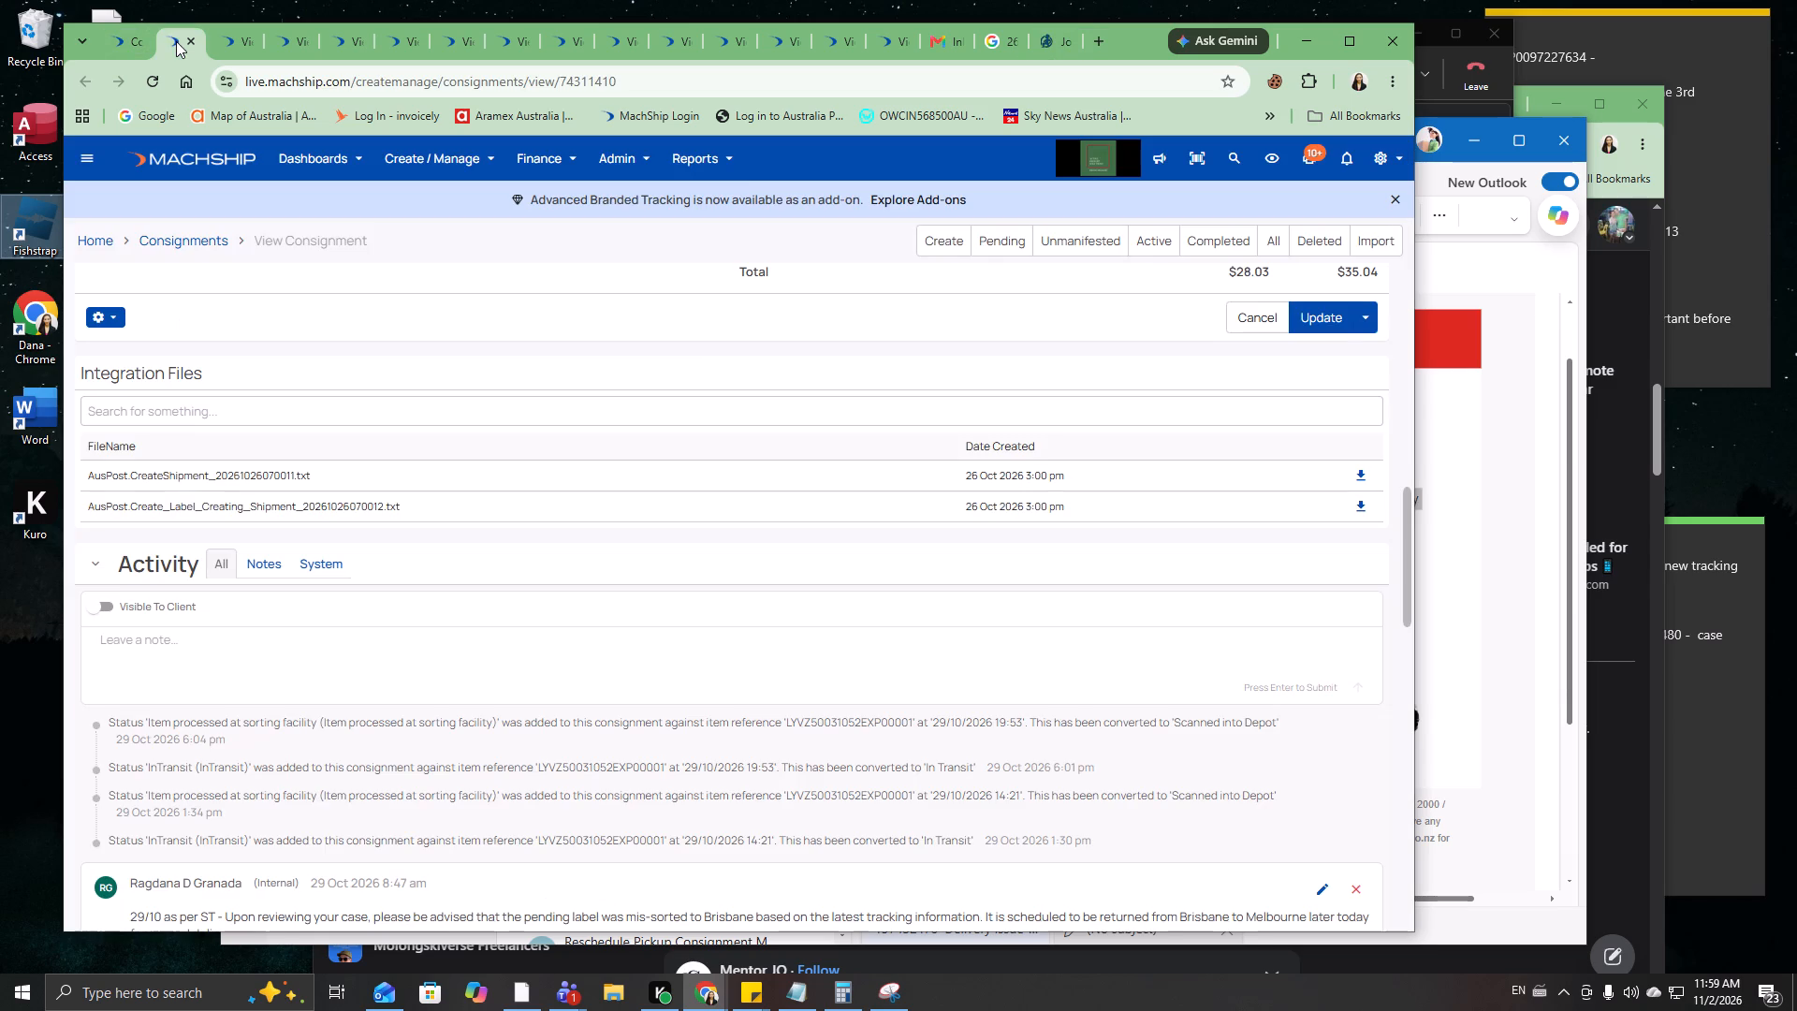